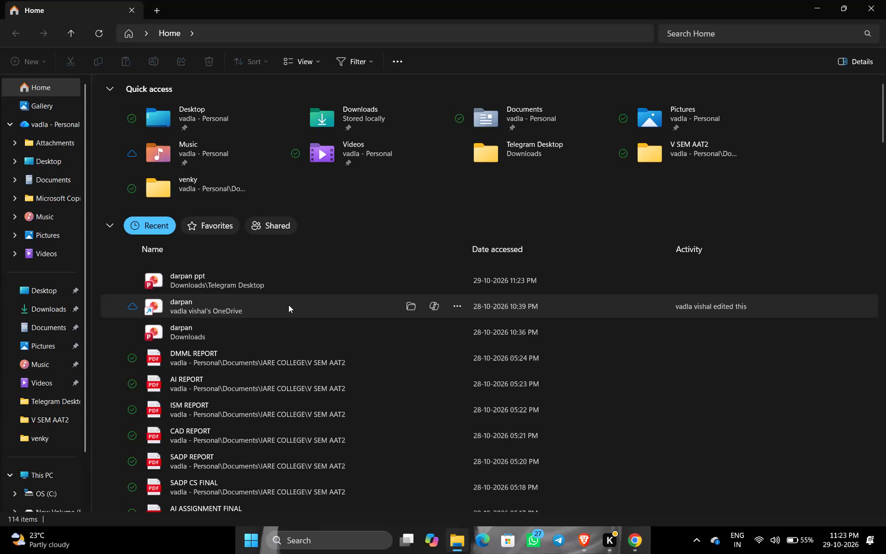
Open the recent darpan presentation stored in Downloads in PowerPoint.
{"action": "double_click", "coordinate": [286, 335]}
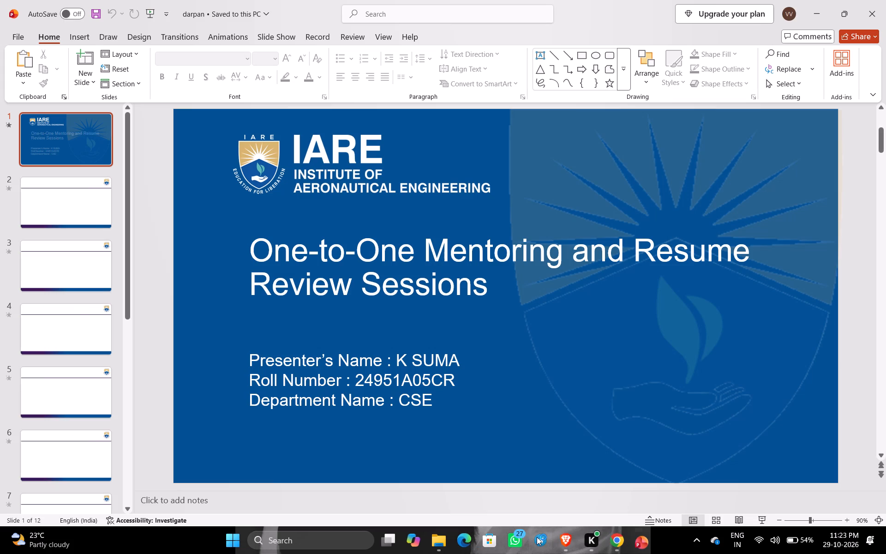
Switch to Telegram.
{"action": "left_click", "coordinate": [537, 537]}
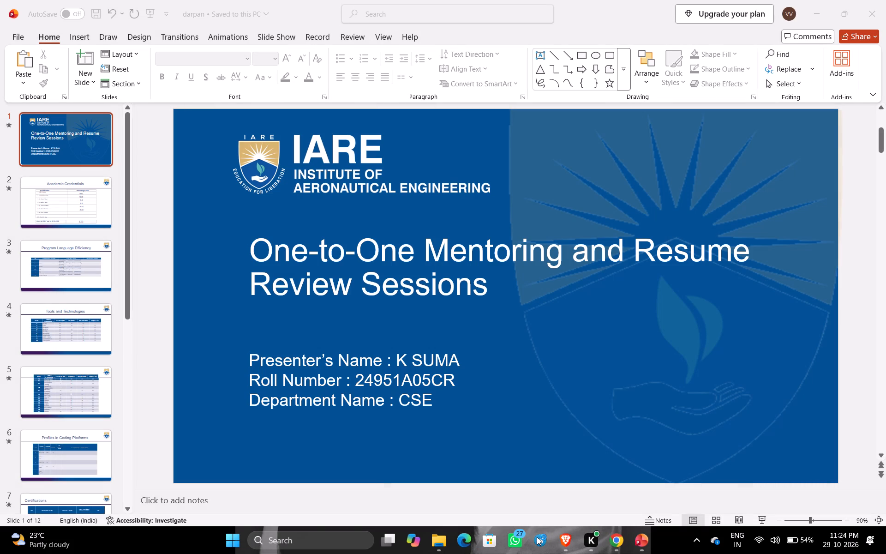
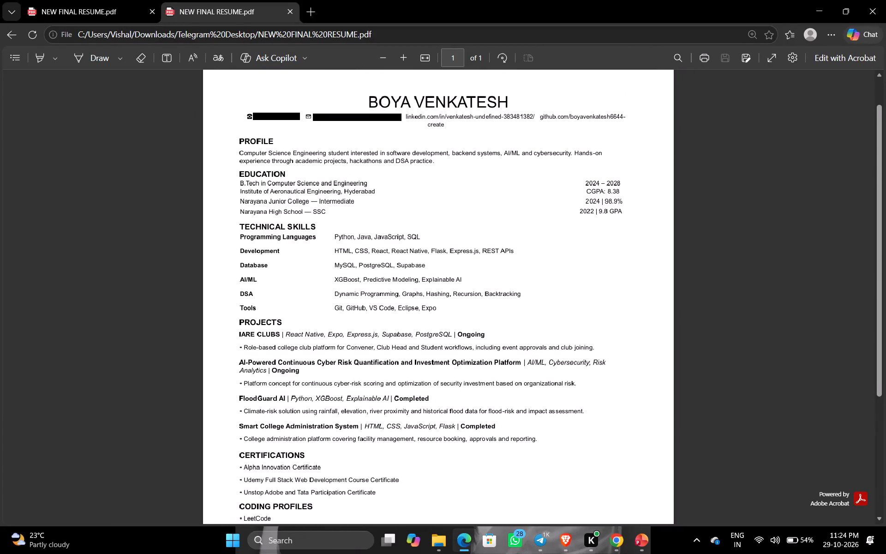
Review the NEW FINAL RESUME PDF, examining the education, technical skills, projects, certifications and coding profiles sections.
{"action": "scroll", "coordinate": [397, 340], "scroll_direction": "down", "scroll_amount": 2}
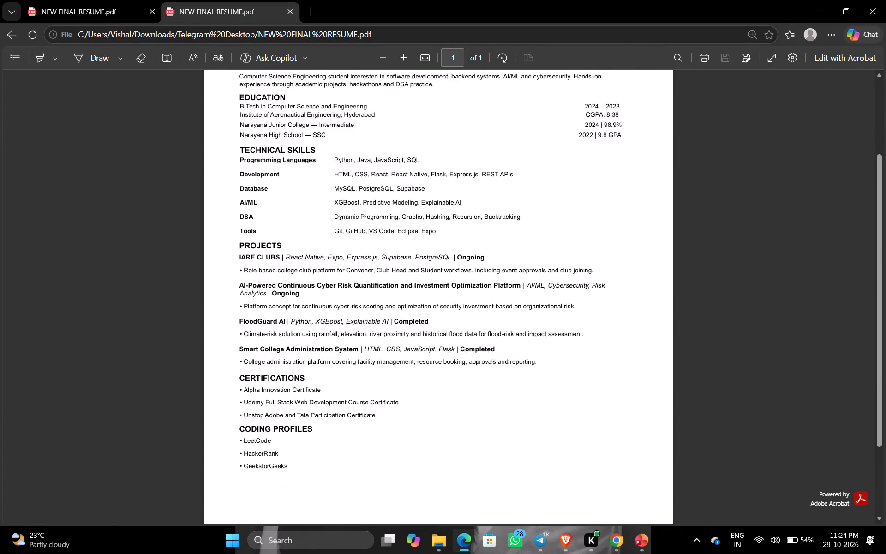
{"action": "scroll", "coordinate": [397, 340], "scroll_direction": "down", "scroll_amount": 2}
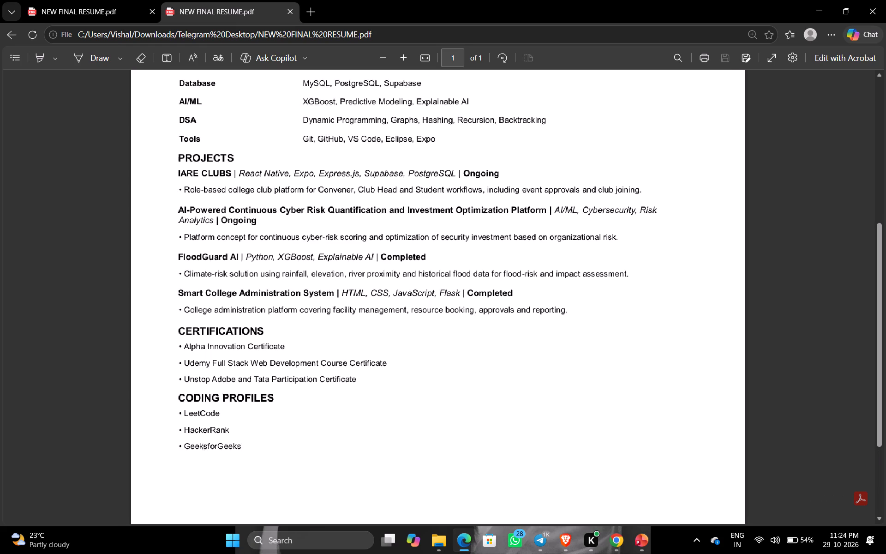
{"action": "scroll", "coordinate": [397, 340], "scroll_direction": "down", "scroll_amount": 1}
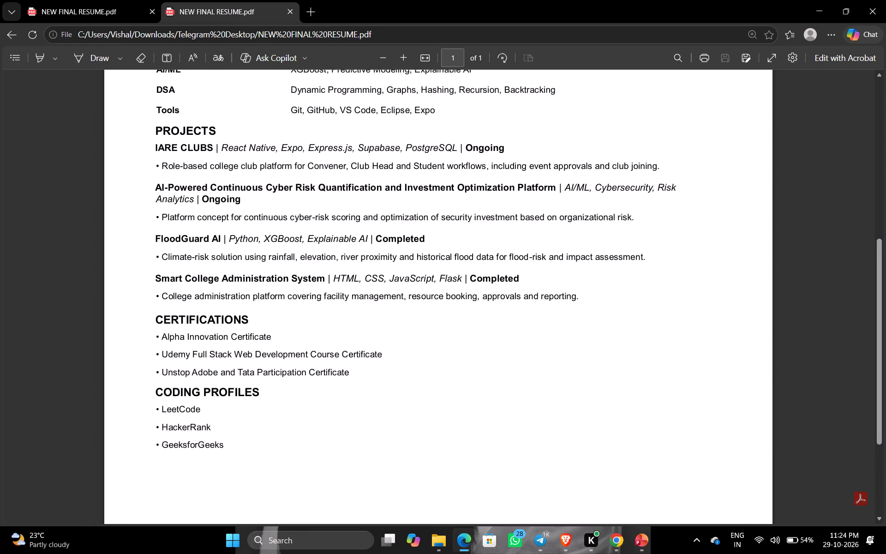
{"action": "scroll", "coordinate": [397, 340], "scroll_direction": "down", "scroll_amount": 1}
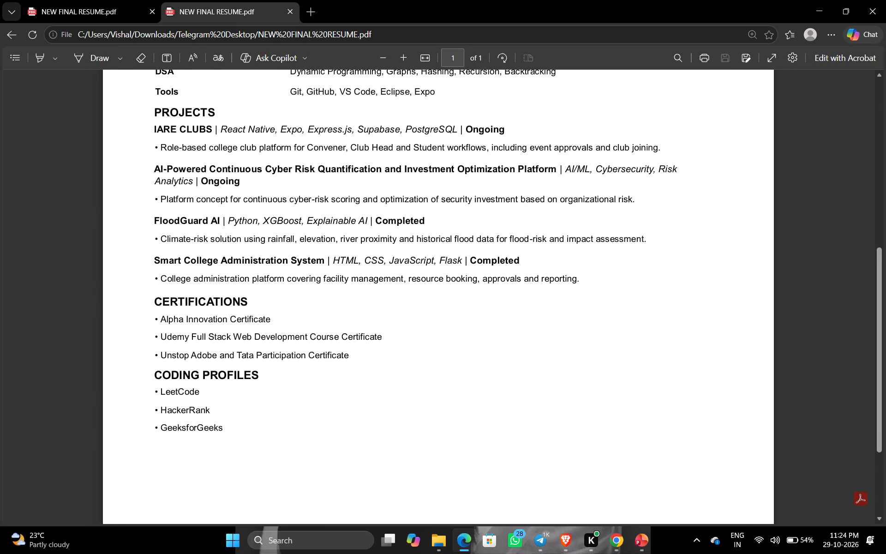
{"action": "scroll", "coordinate": [397, 340], "scroll_direction": "down", "scroll_amount": 2}
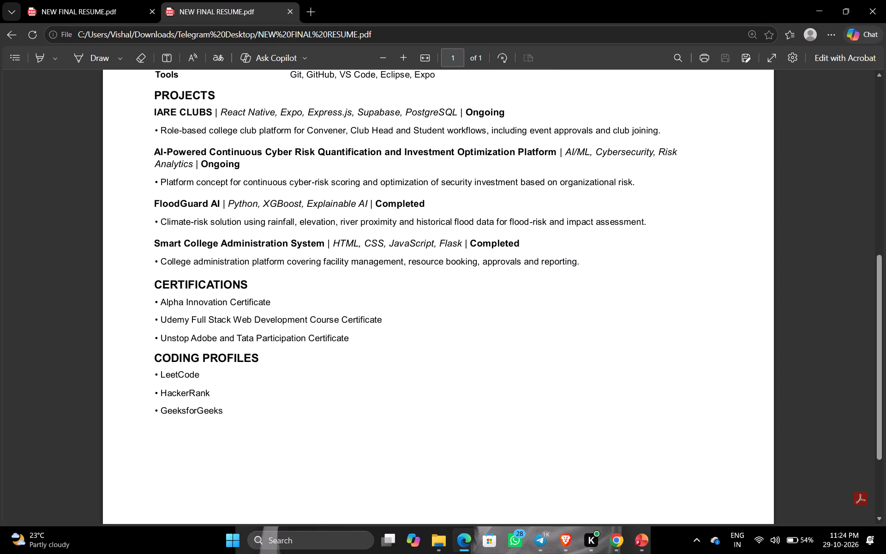
{"action": "scroll", "coordinate": [397, 340], "scroll_direction": "down", "scroll_amount": 2}
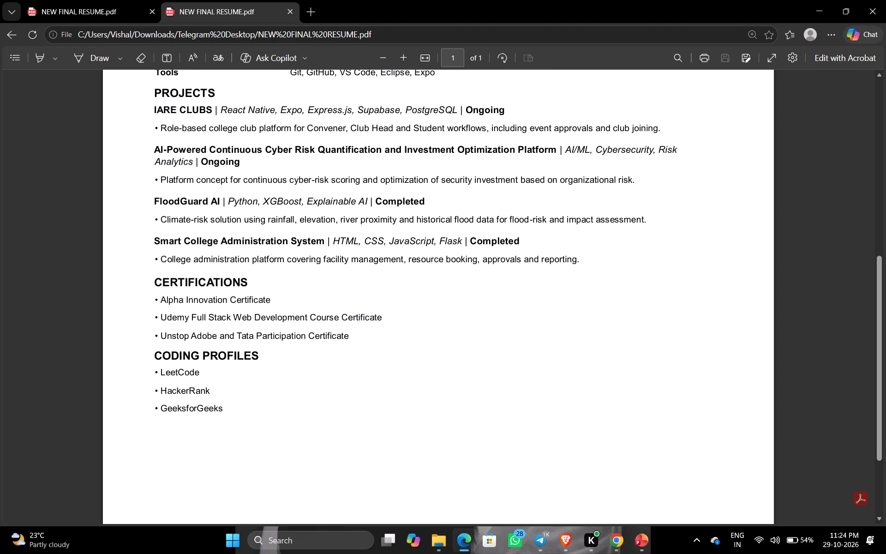
{"action": "scroll", "coordinate": [397, 340], "scroll_direction": "down", "scroll_amount": 2}
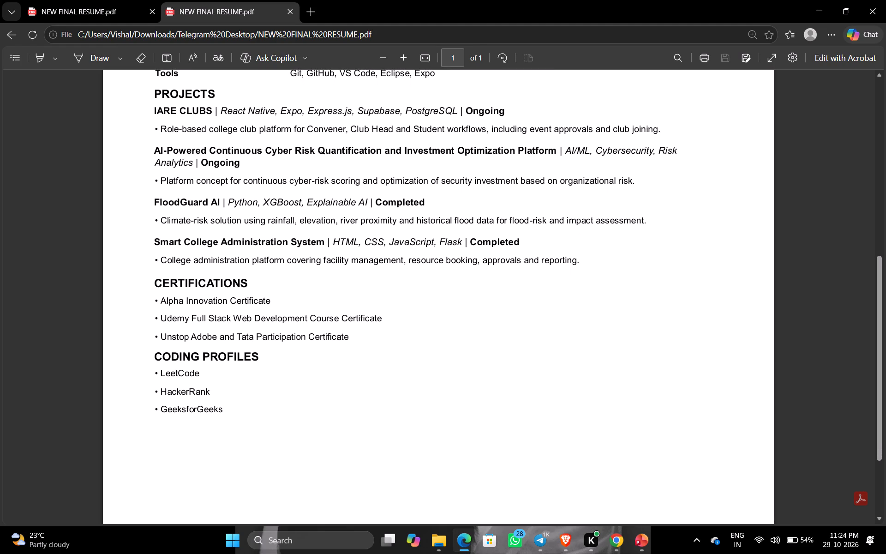
{"action": "scroll", "coordinate": [397, 340], "scroll_direction": "down", "scroll_amount": 1}
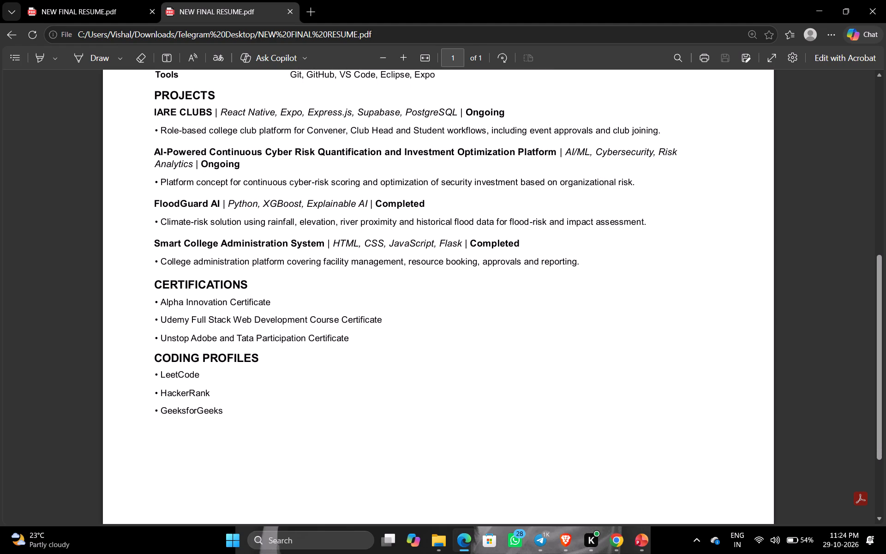
{"action": "scroll", "coordinate": [397, 340], "scroll_direction": "down", "scroll_amount": 2}
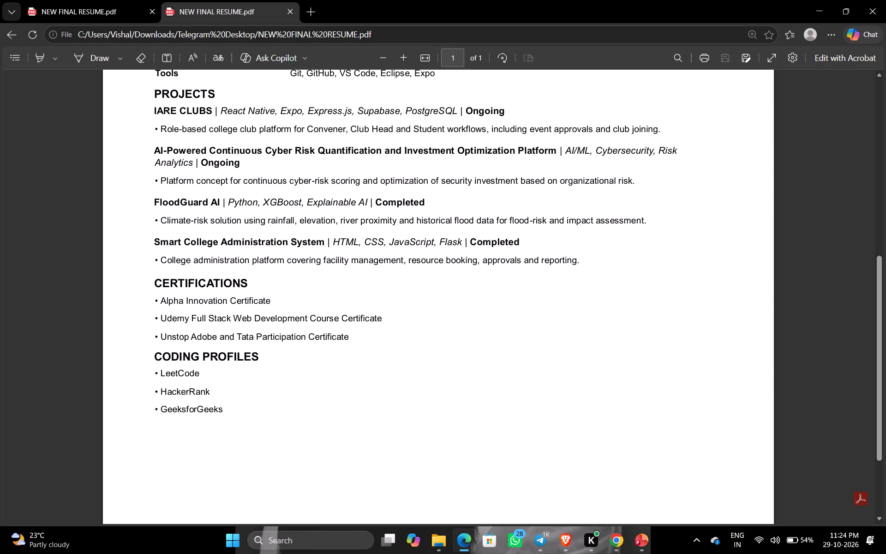
{"action": "scroll", "coordinate": [397, 340], "scroll_direction": "down", "scroll_amount": 1}
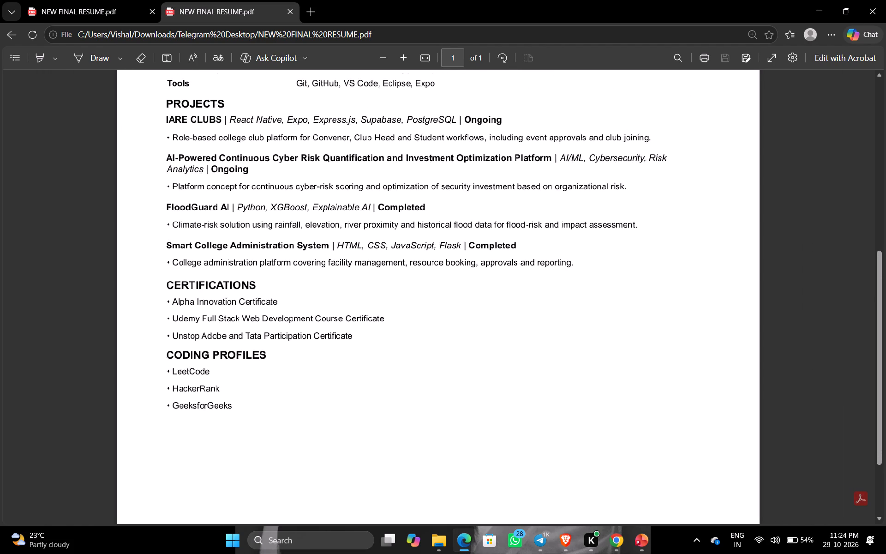
{"action": "scroll", "coordinate": [397, 340], "scroll_direction": "up", "scroll_amount": 3}
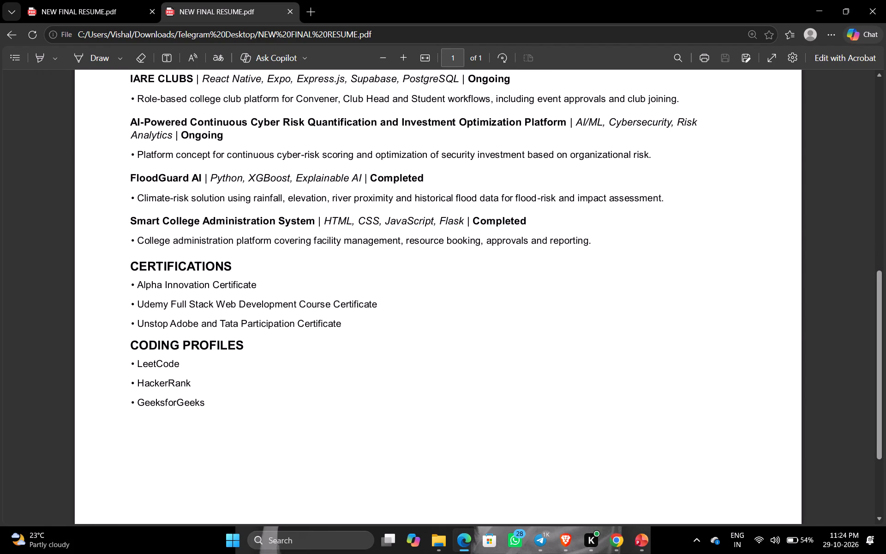
{"action": "scroll", "coordinate": [397, 340], "scroll_direction": "up", "scroll_amount": 1}
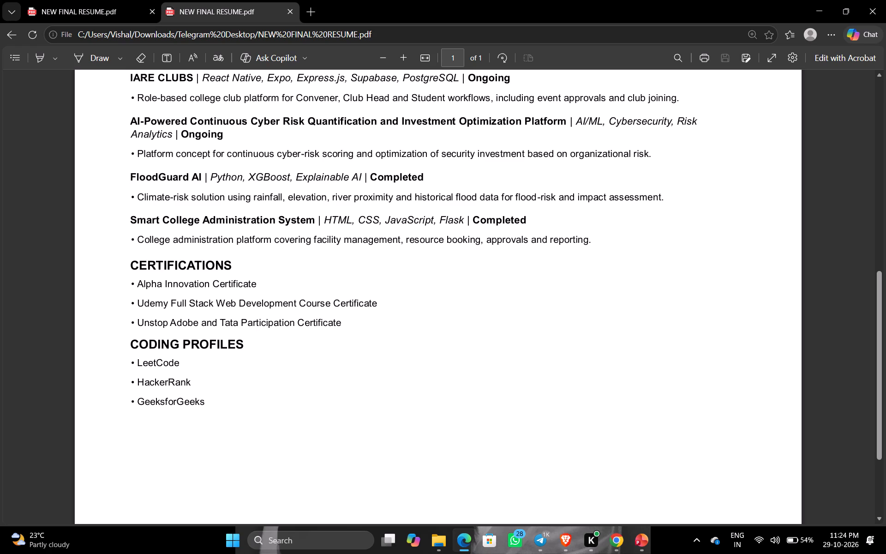
{"action": "scroll", "coordinate": [397, 340], "scroll_direction": "up", "scroll_amount": 2}
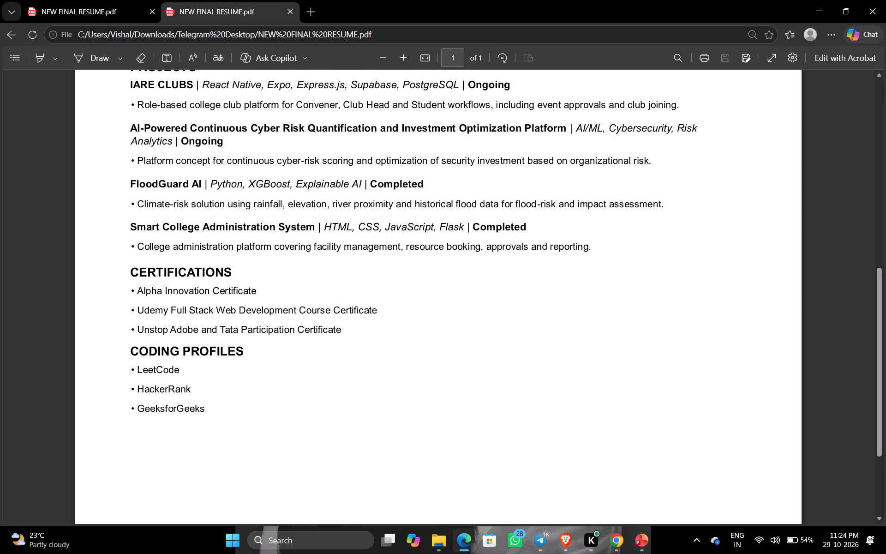
{"action": "scroll", "coordinate": [397, 340], "scroll_direction": "up", "scroll_amount": 2}
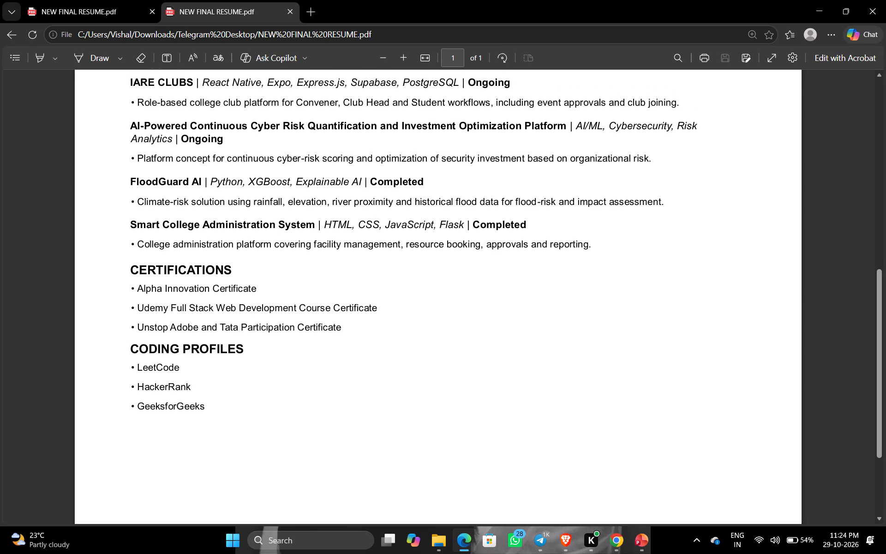
{"action": "scroll", "coordinate": [397, 340], "scroll_direction": "up", "scroll_amount": 2}
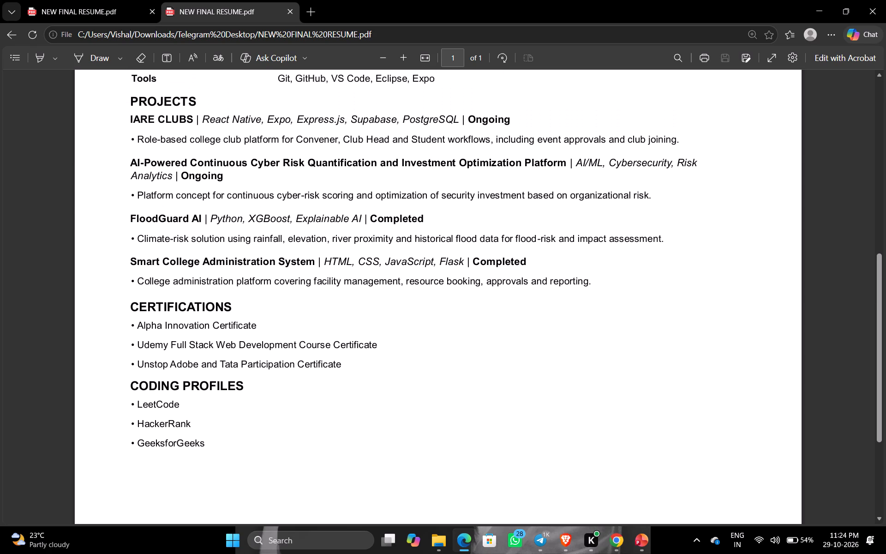
{"action": "scroll", "coordinate": [397, 340], "scroll_direction": "up", "scroll_amount": 2}
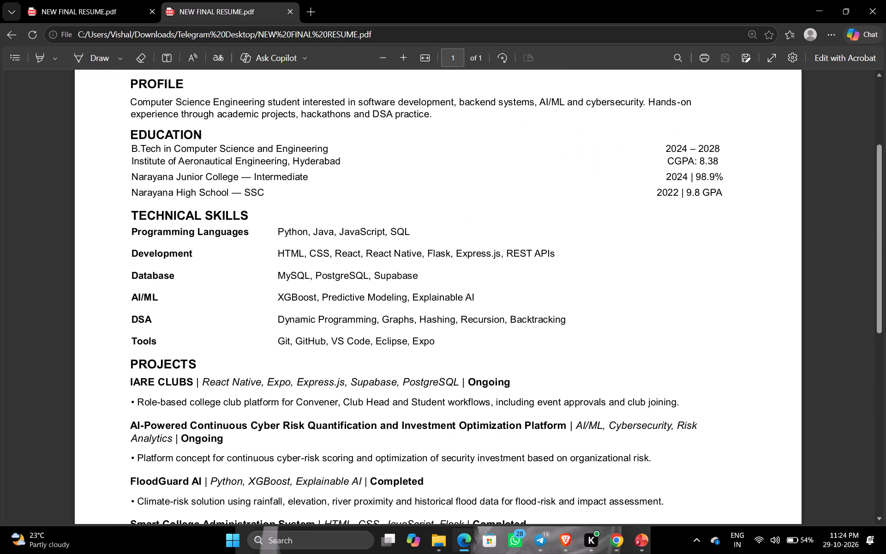
{"action": "scroll", "coordinate": [397, 340], "scroll_direction": "down", "scroll_amount": 3}
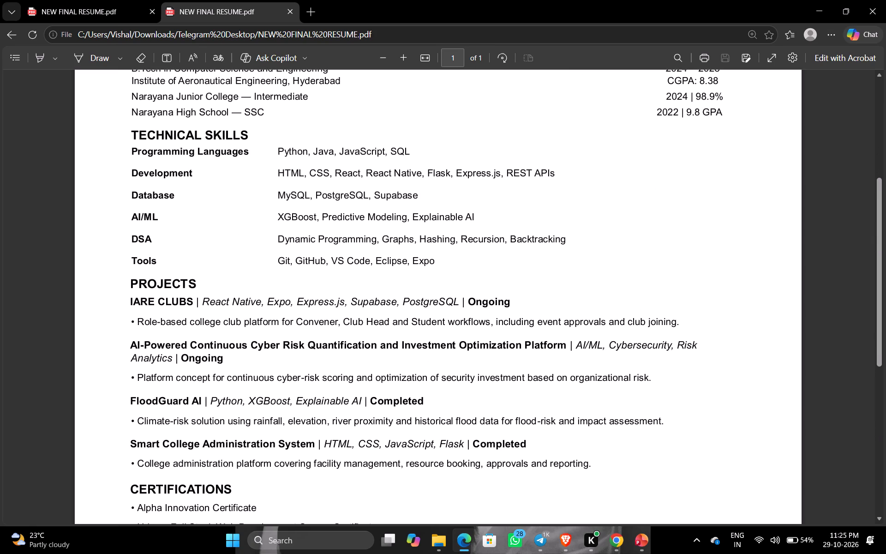
{"action": "scroll", "coordinate": [397, 340], "scroll_direction": "down", "scroll_amount": 4}
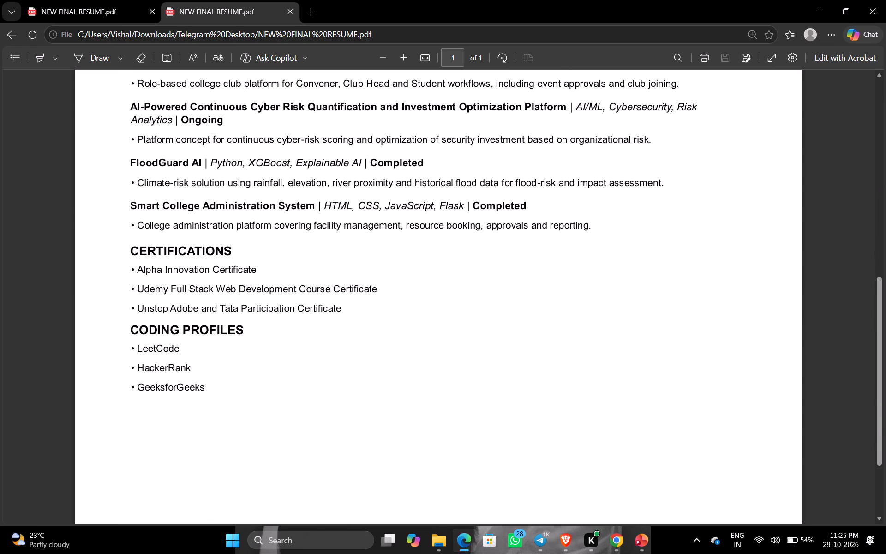
{"action": "scroll", "coordinate": [397, 340], "scroll_direction": "down", "scroll_amount": 1}
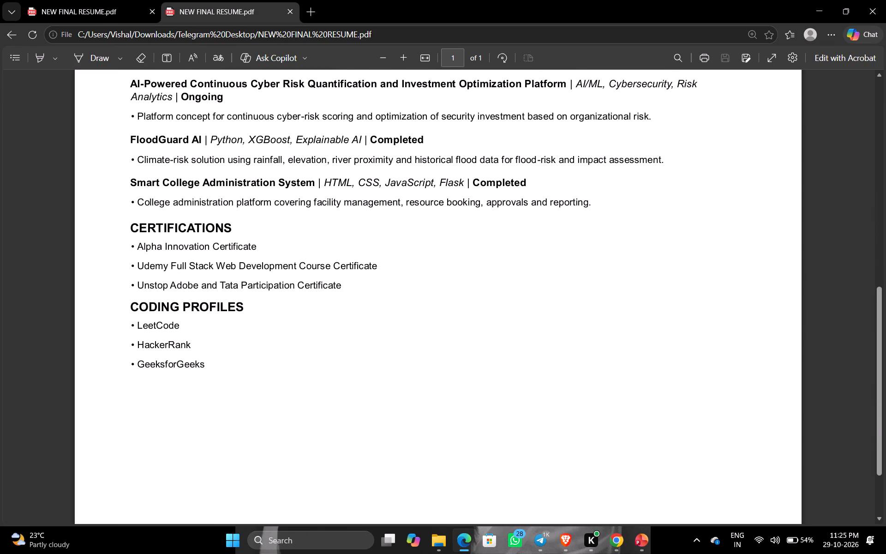
{"action": "scroll", "coordinate": [397, 340], "scroll_direction": "down", "scroll_amount": 1}
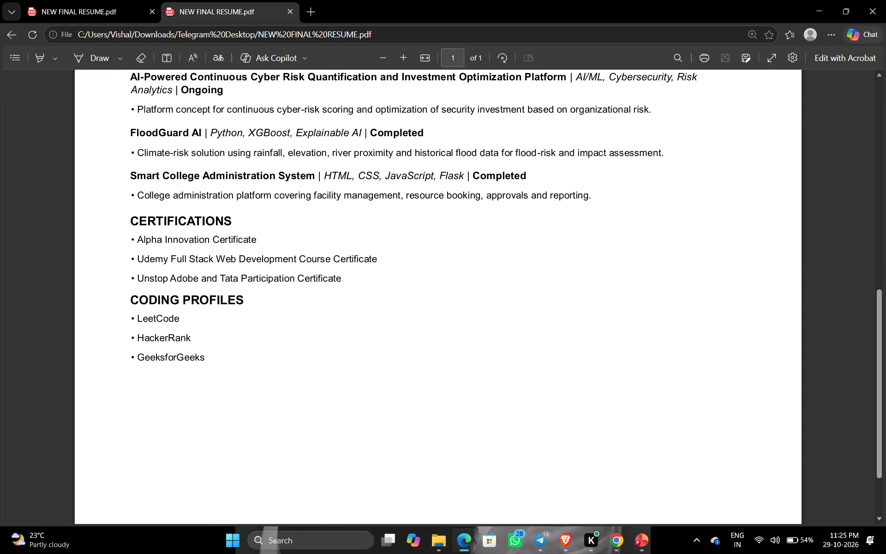
{"action": "scroll", "coordinate": [397, 340], "scroll_direction": "down", "scroll_amount": 1}
{"action": "scroll", "coordinate": [397, 340], "scroll_direction": "up", "scroll_amount": 1}
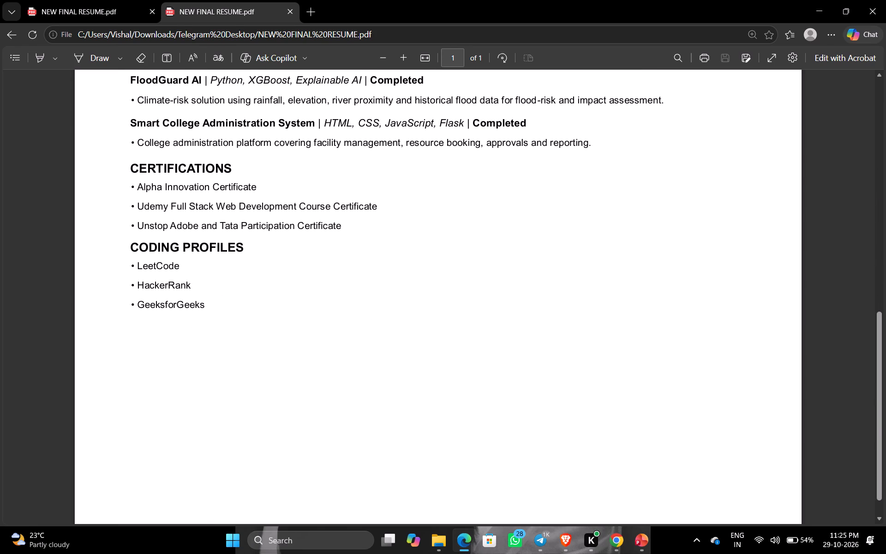
{"action": "scroll", "coordinate": [397, 340], "scroll_direction": "up", "scroll_amount": 1}
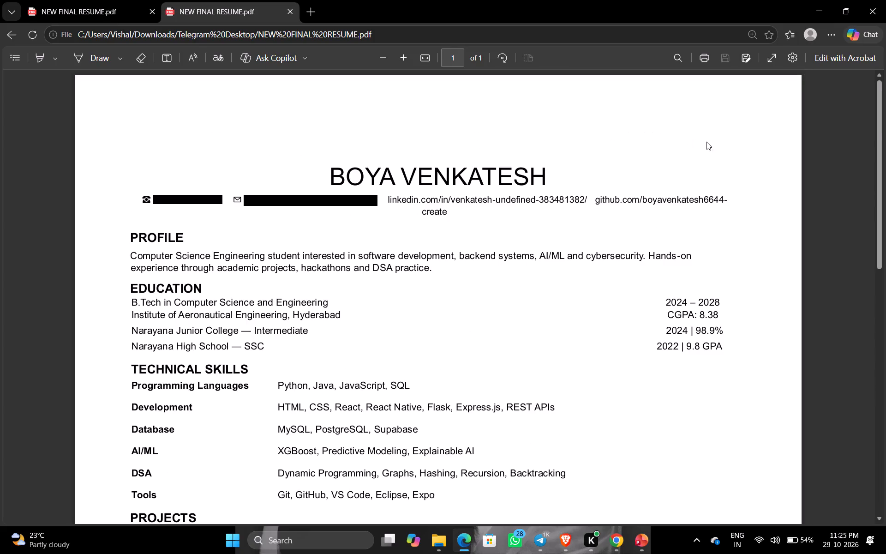
Close the second, duplicate tab of NEW FINAL RESUME.pdf.
{"action": "left_click", "coordinate": [833, 167]}
{"action": "left_click", "coordinate": [288, 12]}
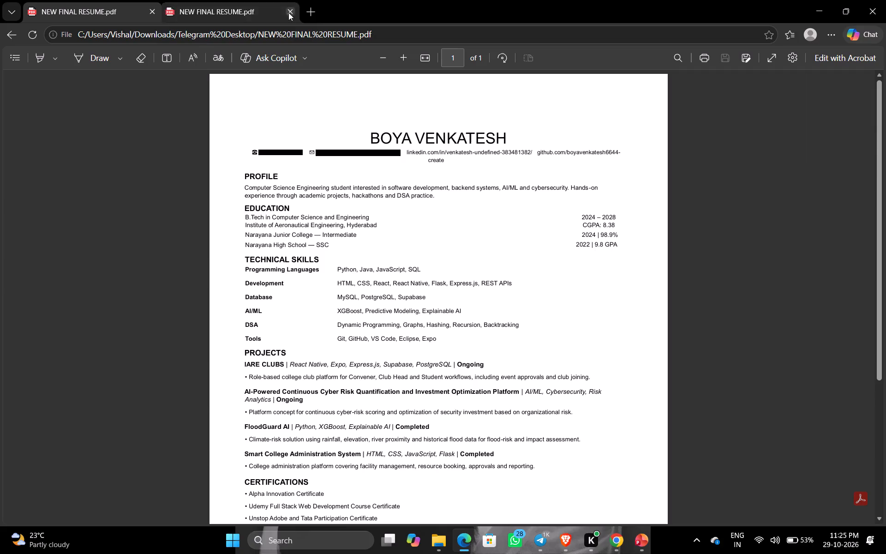
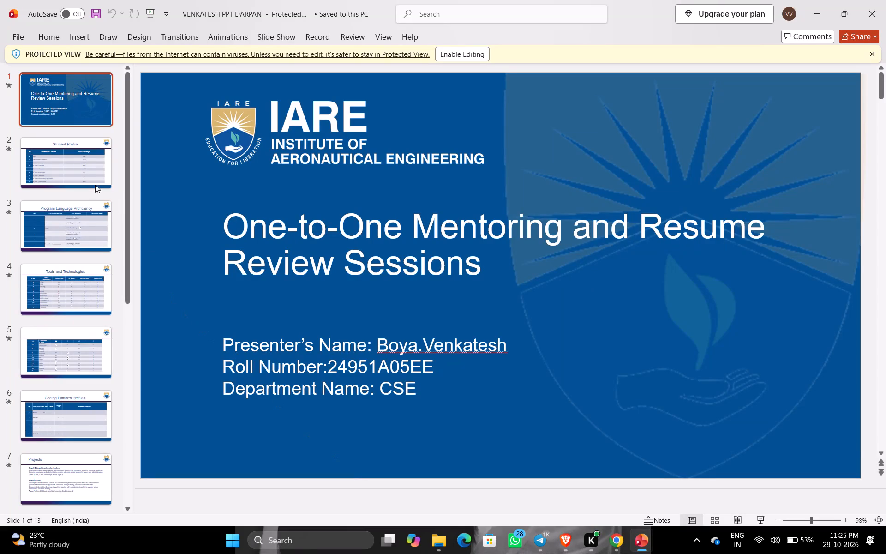
Examine the mentoring presentation's student profile, programming language, tools and technologies, coding platform, projects and certificates slides.
{"action": "left_click", "coordinate": [88, 174]}
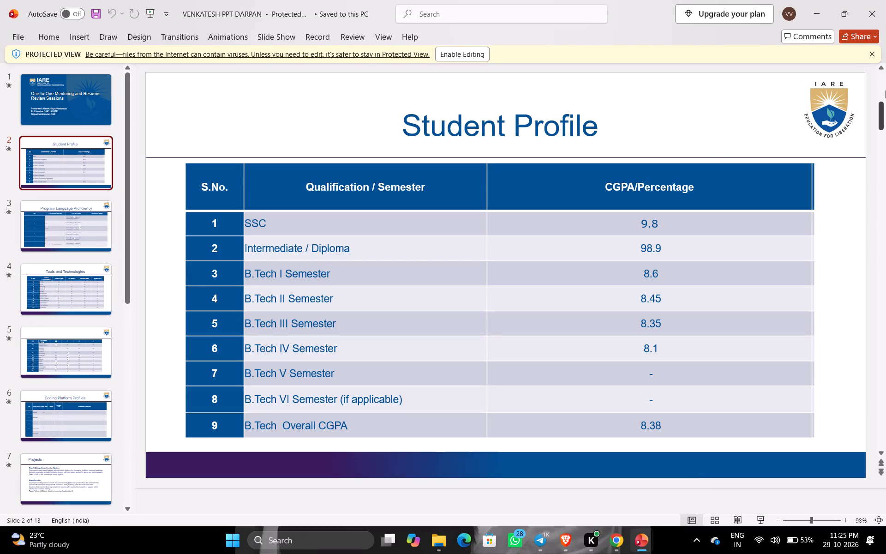
{"action": "left_click", "coordinate": [852, 196]}
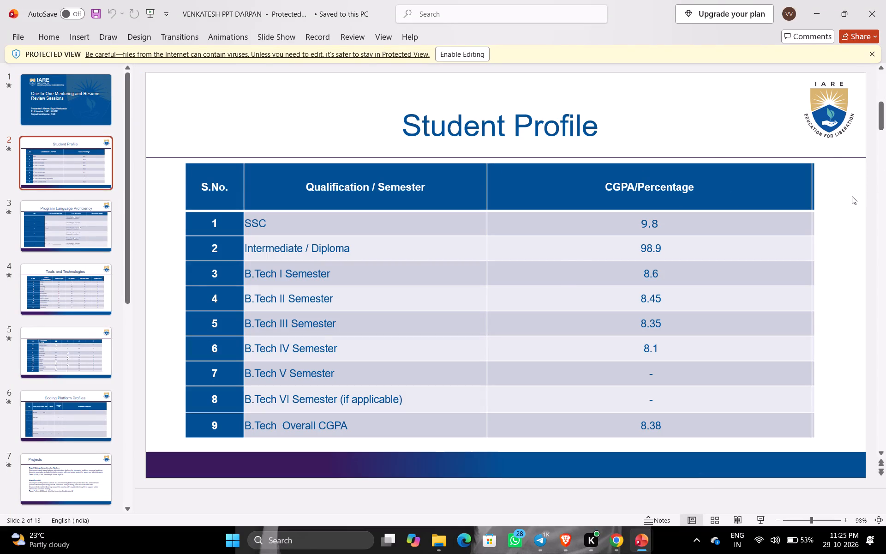
{"action": "key", "text": "Down"}
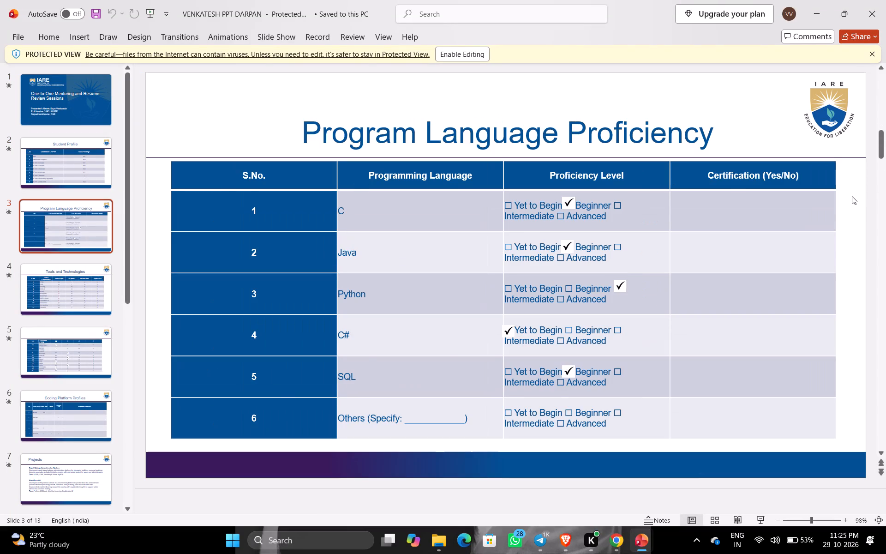
{"action": "key", "text": "Down"}
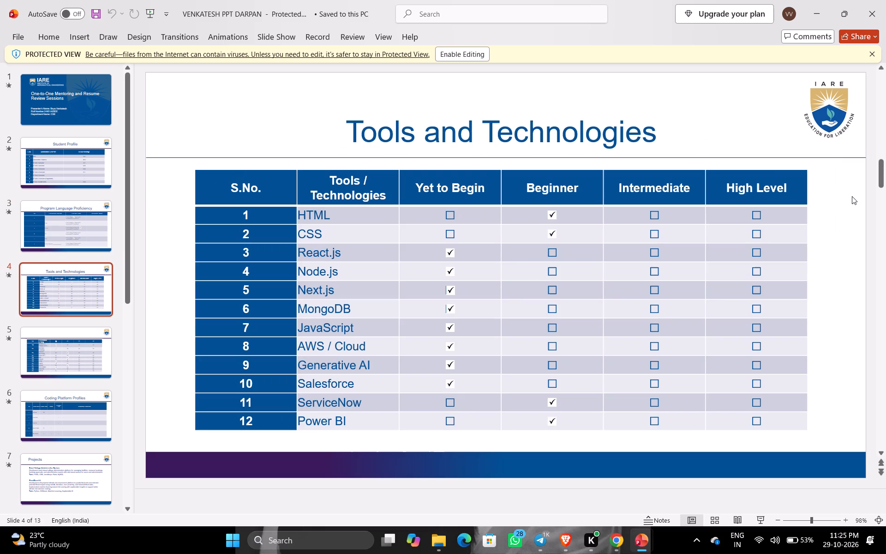
{"action": "key", "text": "Down"}
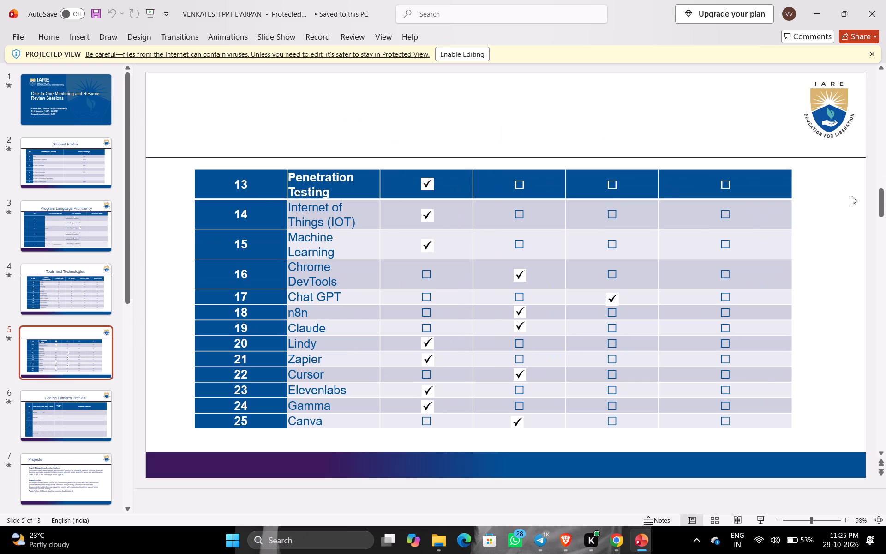
{"action": "key", "text": "Down"}
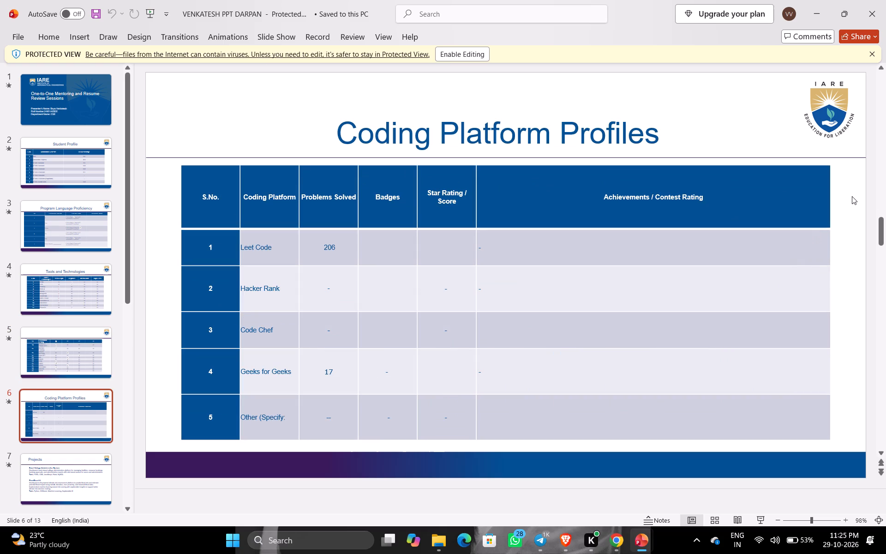
{"action": "key", "text": "Down"}
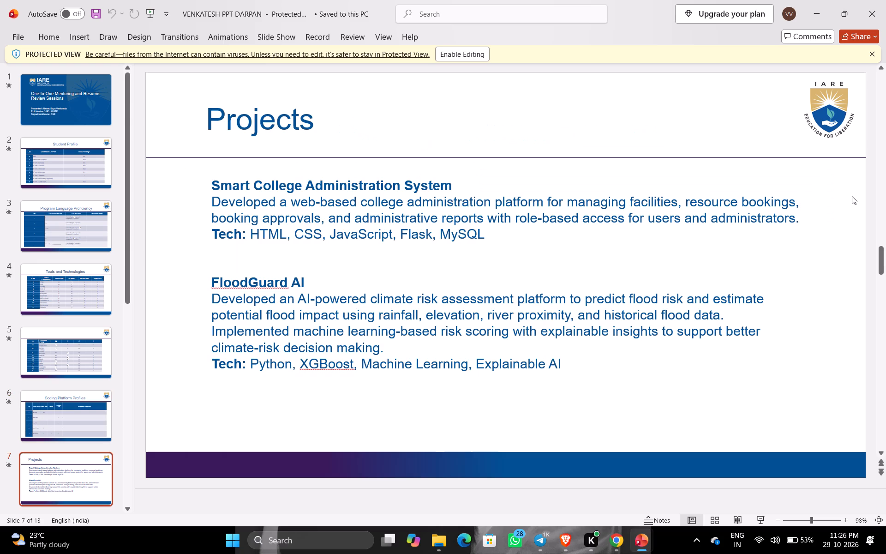
{"action": "key", "text": "Down"}
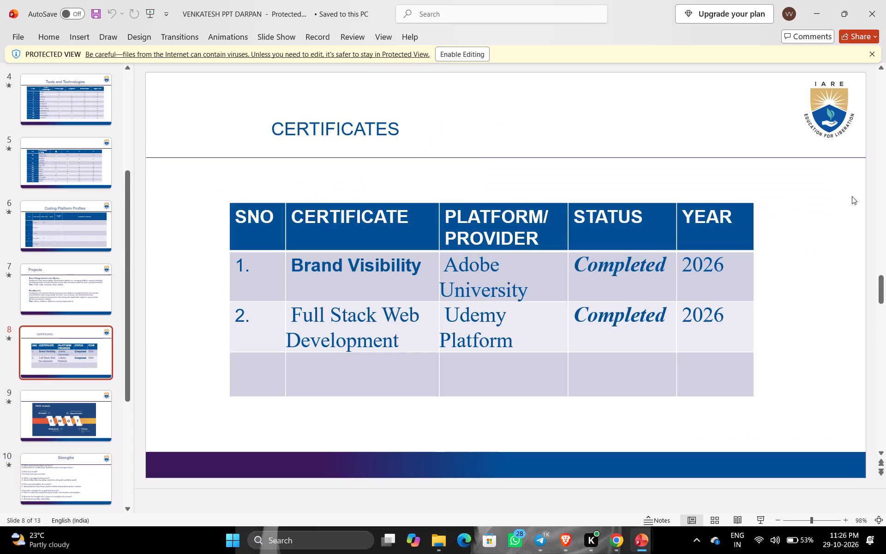
Look through the SWOT analysis slides covering strengths, weakness, opportunities and threats, up to the last slide.
{"action": "key", "text": "Down"}
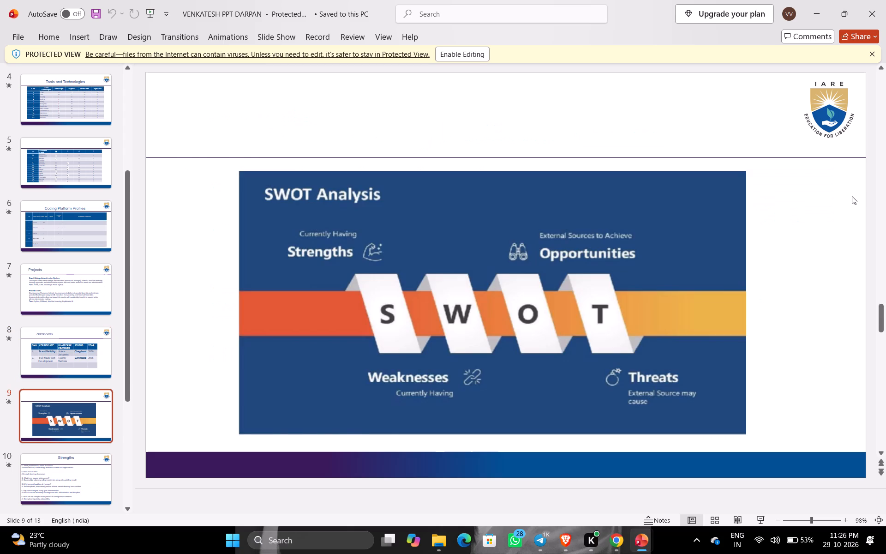
{"action": "key", "text": "Down"}
{"action": "key", "text": "Down"}
{"action": "key", "text": "Down"}
{"action": "key", "text": "Down"}
{"action": "key", "text": "Down"}
{"action": "key", "text": "Down"}
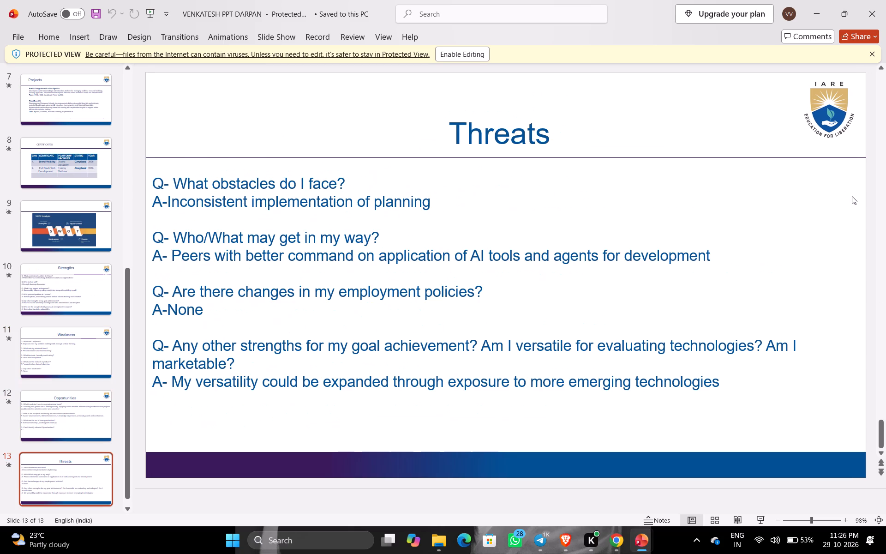
{"action": "key", "text": "Down"}
{"action": "key", "text": "Down"}
{"action": "key", "text": "Down"}
{"action": "key", "text": "Down"}
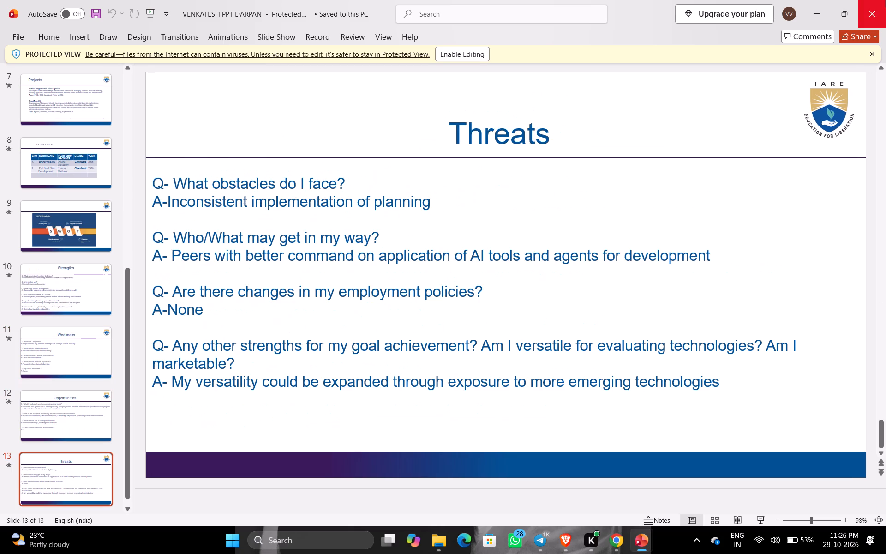
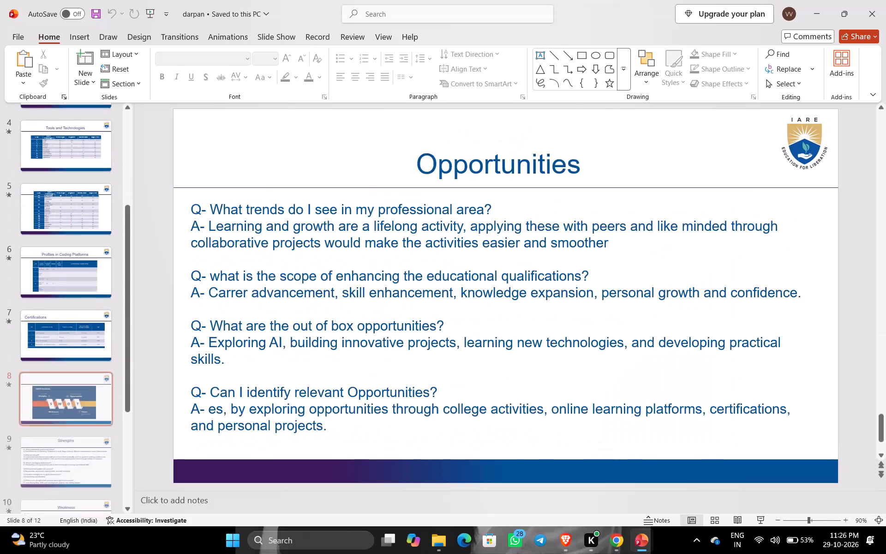
Go back through the mentoring presentation's slides to its title slide.
{"action": "scroll", "coordinate": [647, 379], "scroll_direction": "down", "scroll_amount": 6}
{"action": "scroll", "coordinate": [647, 379], "scroll_direction": "up", "scroll_amount": 7}
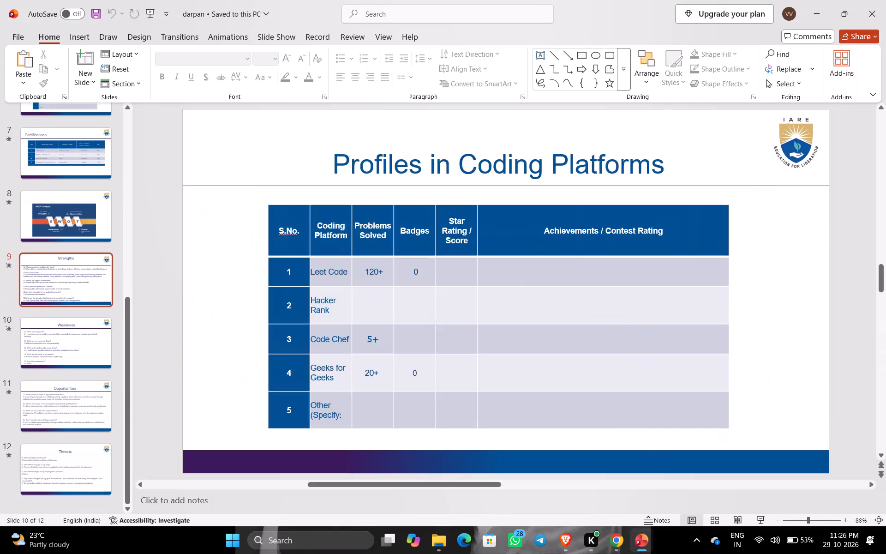
{"action": "scroll", "coordinate": [647, 379], "scroll_direction": "up", "scroll_amount": 9}
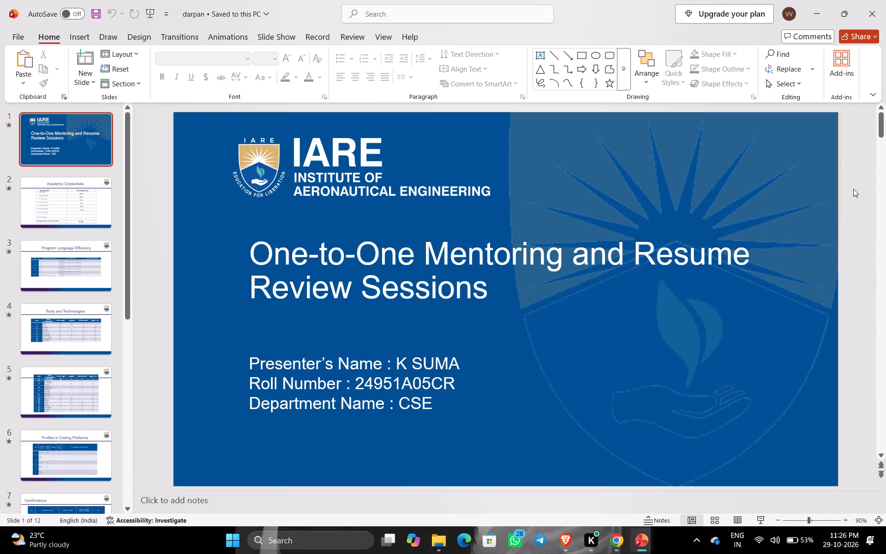
{"action": "left_click", "coordinate": [853, 189]}
{"action": "left_click", "coordinate": [787, 258]}
Switch to File Explorer, search Home for "resume", and view the RESUME PDF stored in Downloads, closing it after checking.
{"action": "left_click", "coordinate": [439, 536]}
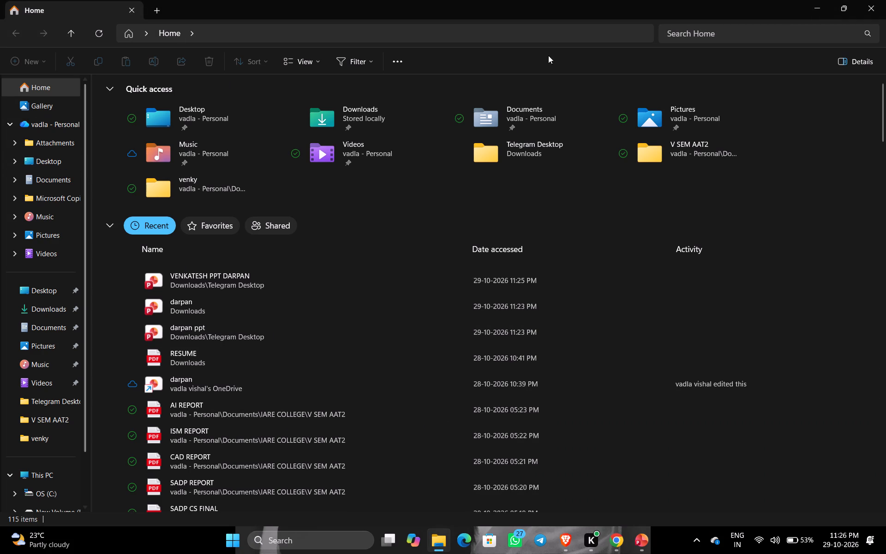
{"action": "left_click", "coordinate": [693, 36]}
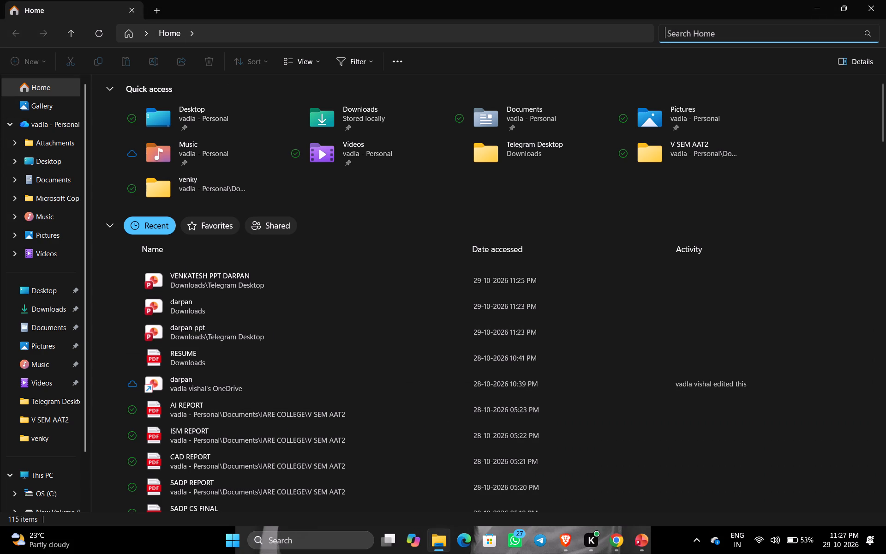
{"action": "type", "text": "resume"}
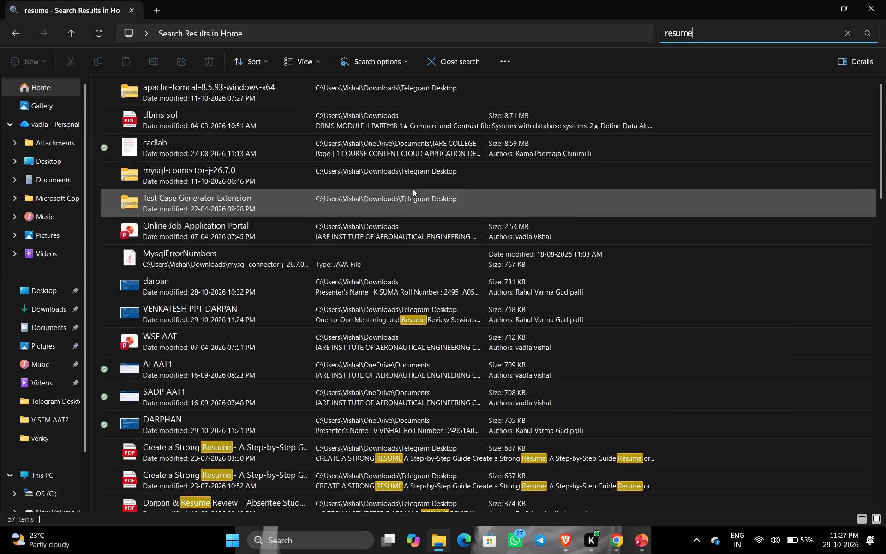
{"action": "scroll", "coordinate": [413, 189], "scroll_direction": "down", "scroll_amount": 5}
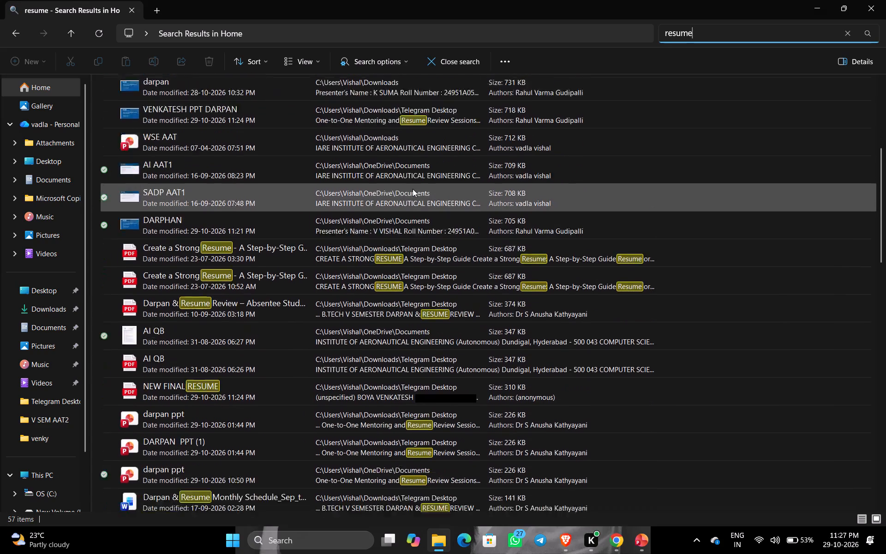
{"action": "scroll", "coordinate": [413, 189], "scroll_direction": "down", "scroll_amount": 2}
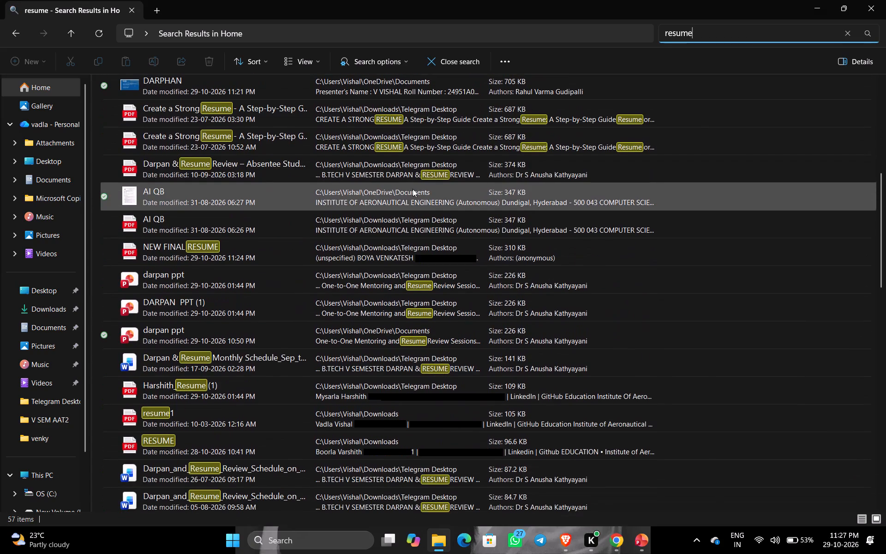
{"action": "scroll", "coordinate": [413, 189], "scroll_direction": "down", "scroll_amount": 1}
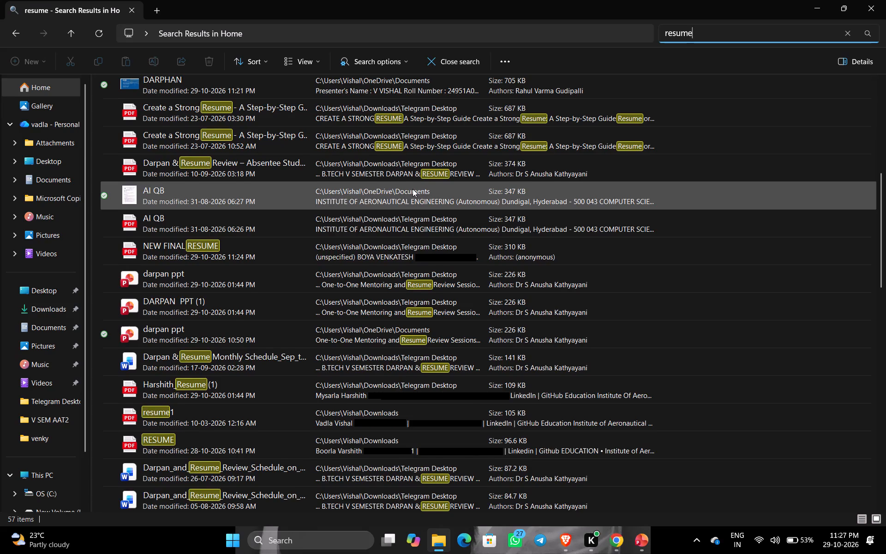
{"action": "scroll", "coordinate": [413, 189], "scroll_direction": "down", "scroll_amount": 1}
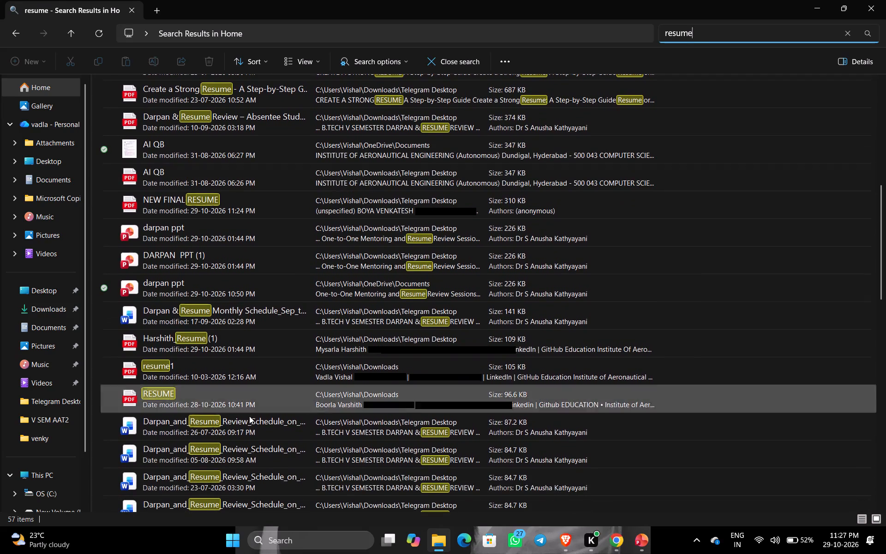
{"action": "double_click", "coordinate": [262, 396]}
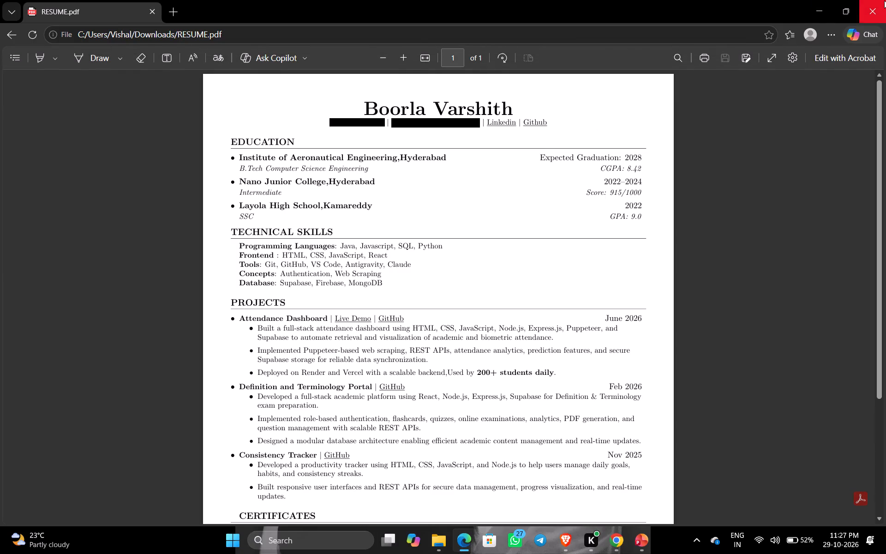
{"action": "left_click", "coordinate": [150, 7]}
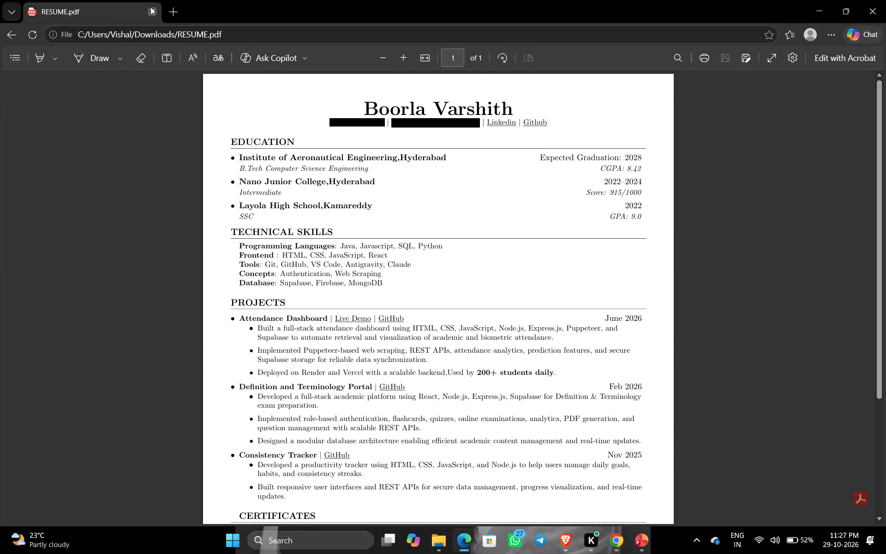
Look through the rest of the "resume" search results for another suitable resume file.
{"action": "scroll", "coordinate": [412, 416], "scroll_direction": "down", "scroll_amount": 1}
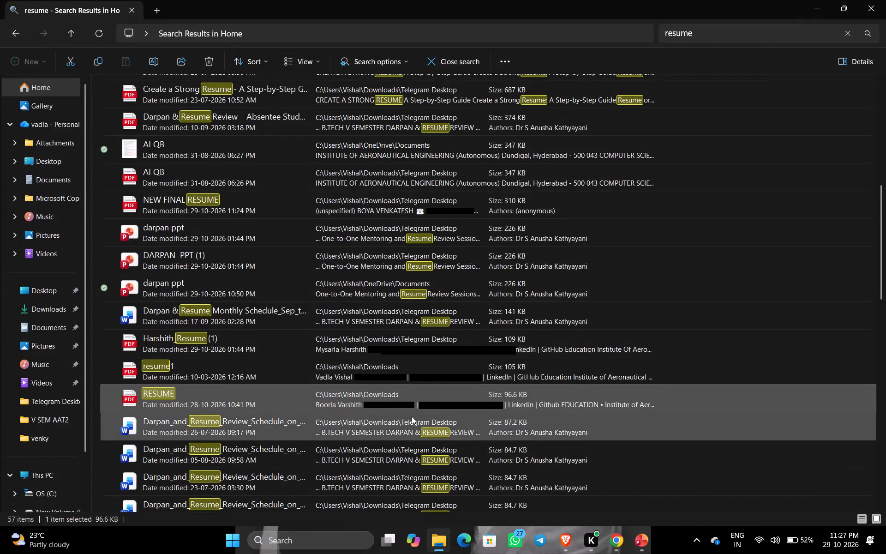
{"action": "scroll", "coordinate": [412, 416], "scroll_direction": "down", "scroll_amount": 5}
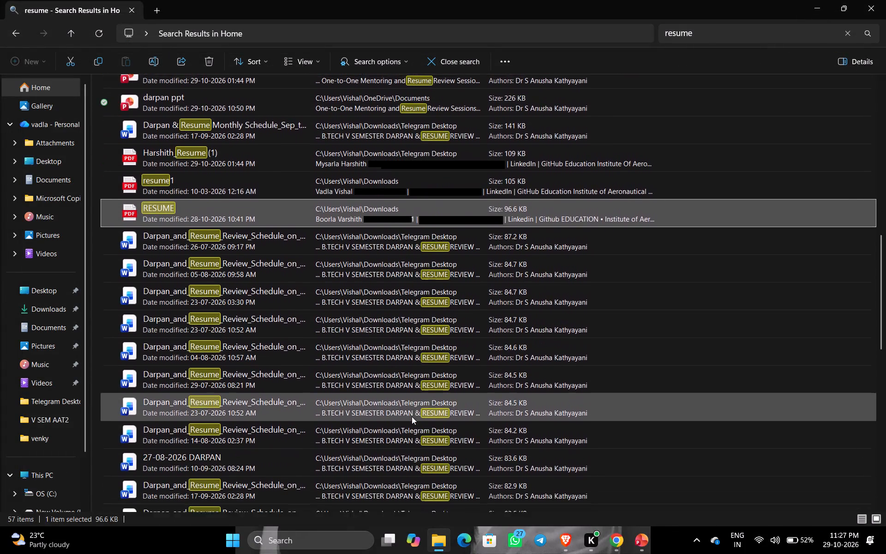
{"action": "scroll", "coordinate": [412, 416], "scroll_direction": "down", "scroll_amount": 8}
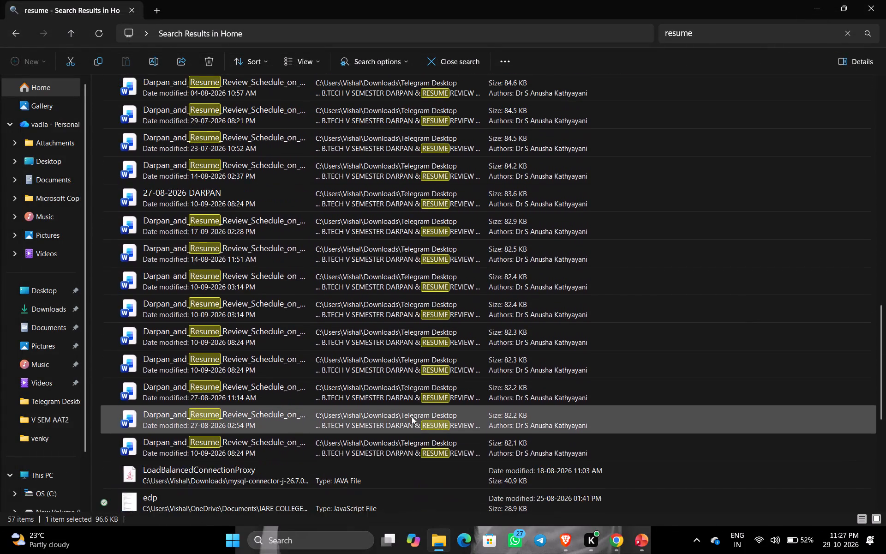
{"action": "scroll", "coordinate": [412, 416], "scroll_direction": "up", "scroll_amount": 3}
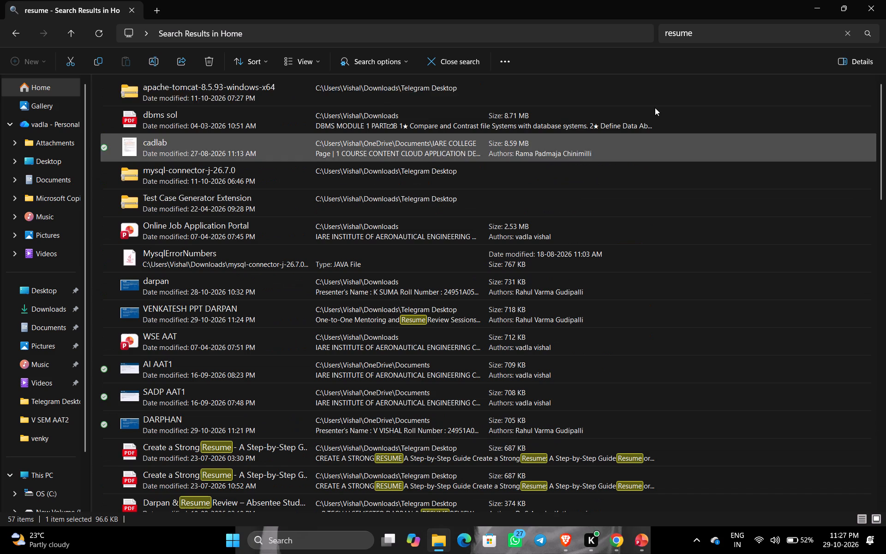
Replace the file search with "harshith" and open the Harshith_Resume (1) PDF from the Telegram Desktop folder.
{"action": "left_click", "coordinate": [715, 34]}
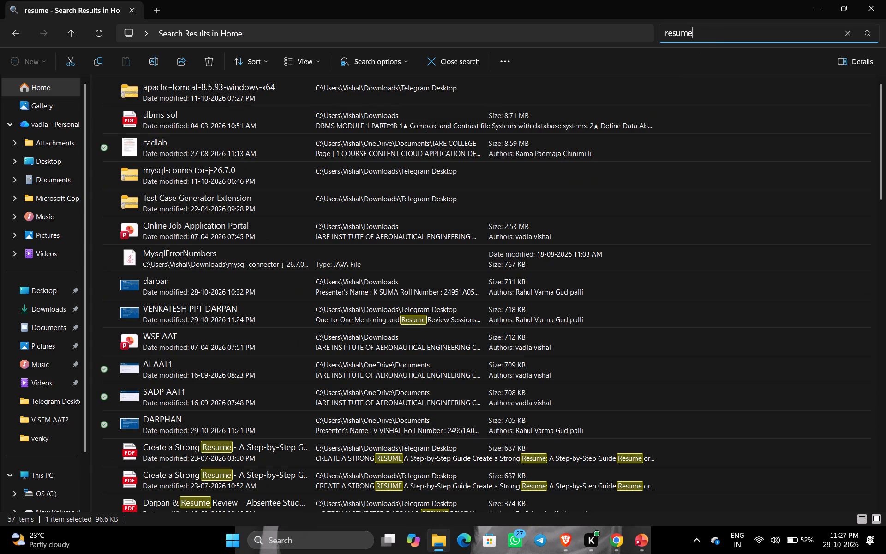
{"action": "key", "text": "BackSpace"}
{"action": "key", "text": "BackSpace"}
{"action": "key", "text": "BackSpace"}
{"action": "key", "text": "BackSpace"}
{"action": "key", "text": "BackSpace"}
{"action": "key", "text": "BackSpace"}
{"action": "key", "text": "BackSpace"}
{"action": "key", "text": "BackSpace"}
{"action": "key", "text": "BackSpace"}
{"action": "key", "text": "BackSpace"}
{"action": "key", "text": "BackSpace"}
{"action": "key", "text": "BackSpace"}
{"action": "key", "text": "BackSpace"}
{"action": "key", "text": "BackSpace"}
{"action": "key", "text": "BackSpace"}
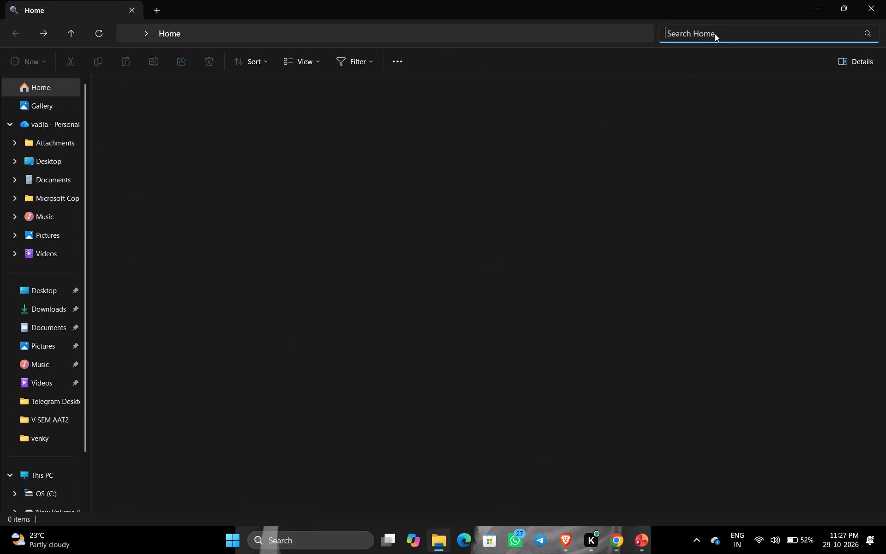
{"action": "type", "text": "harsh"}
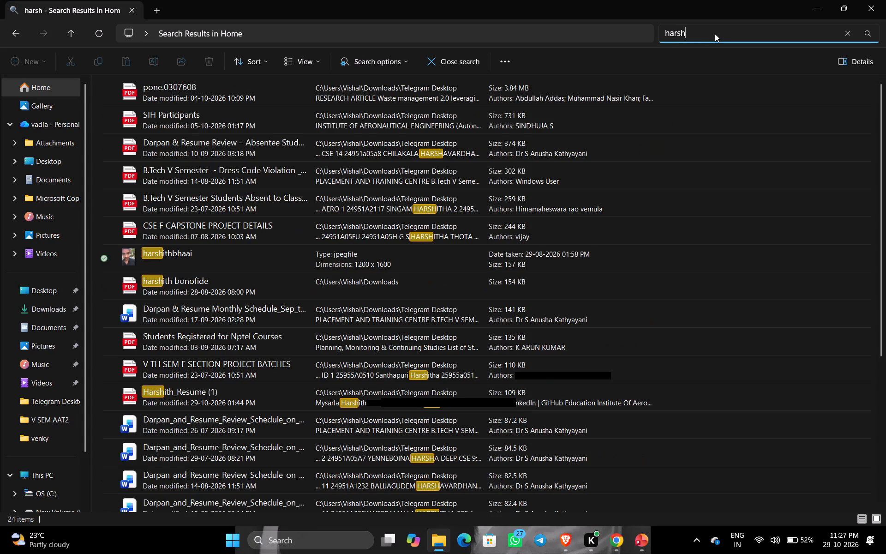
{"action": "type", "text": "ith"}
{"action": "scroll", "coordinate": [715, 32], "scroll_direction": "up", "scroll_amount": 1}
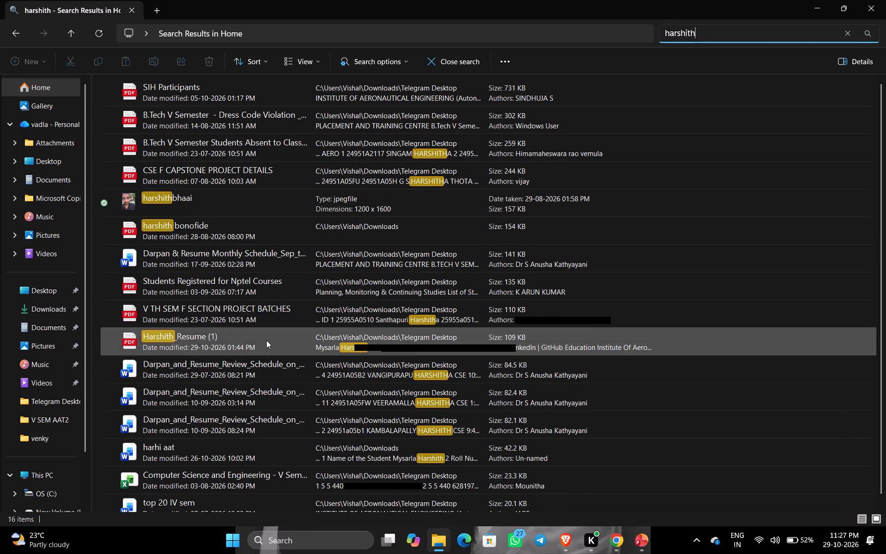
{"action": "double_click", "coordinate": [266, 340]}
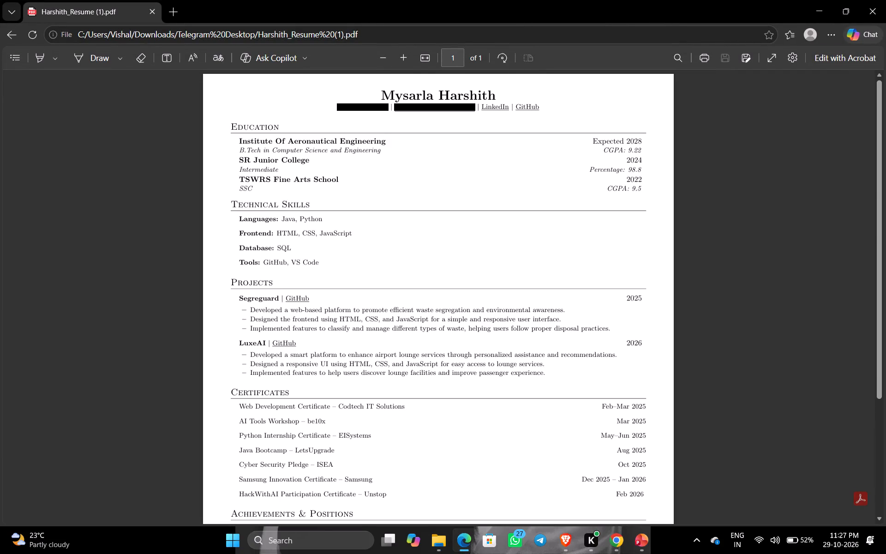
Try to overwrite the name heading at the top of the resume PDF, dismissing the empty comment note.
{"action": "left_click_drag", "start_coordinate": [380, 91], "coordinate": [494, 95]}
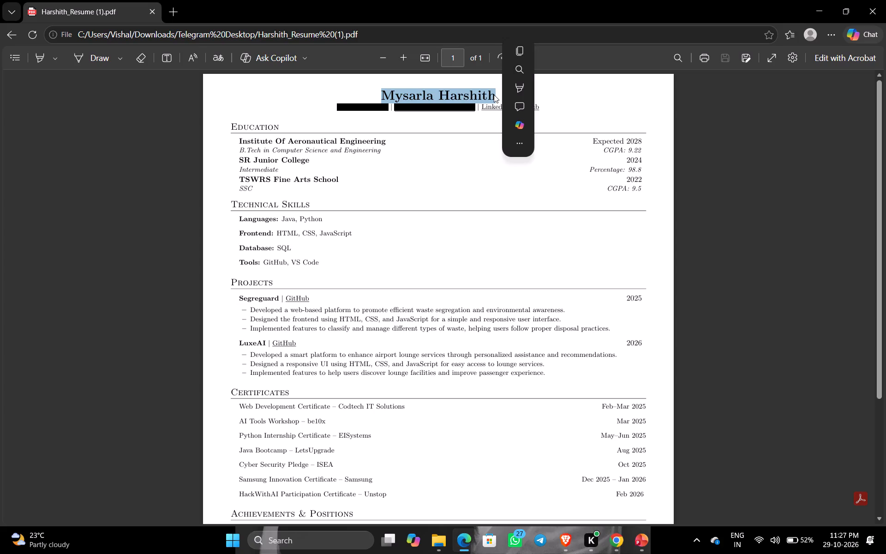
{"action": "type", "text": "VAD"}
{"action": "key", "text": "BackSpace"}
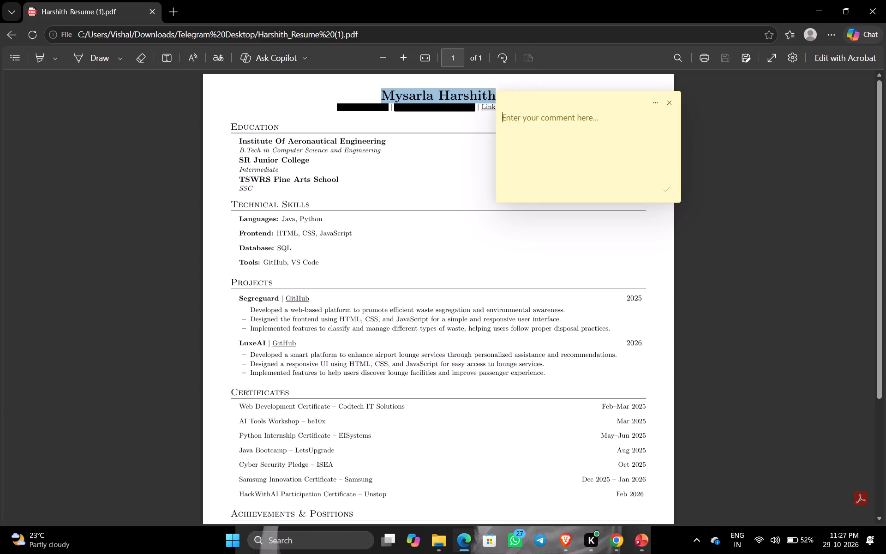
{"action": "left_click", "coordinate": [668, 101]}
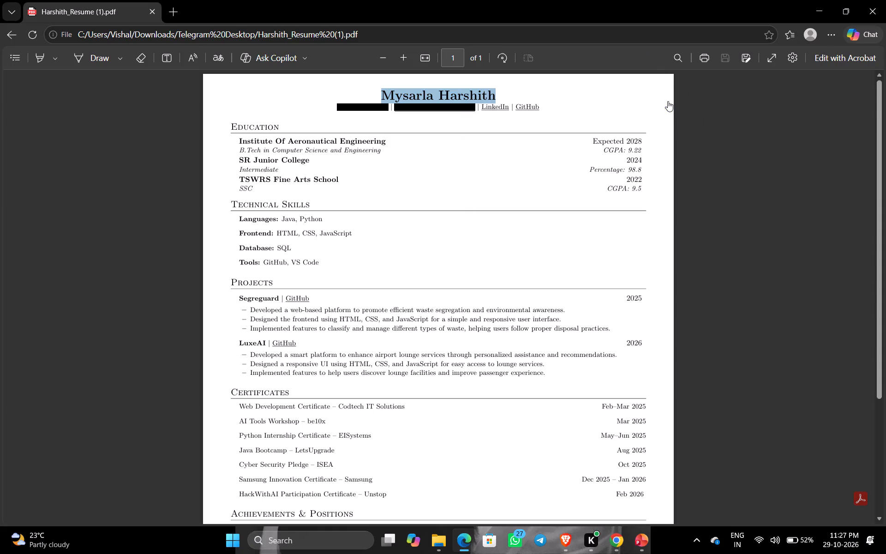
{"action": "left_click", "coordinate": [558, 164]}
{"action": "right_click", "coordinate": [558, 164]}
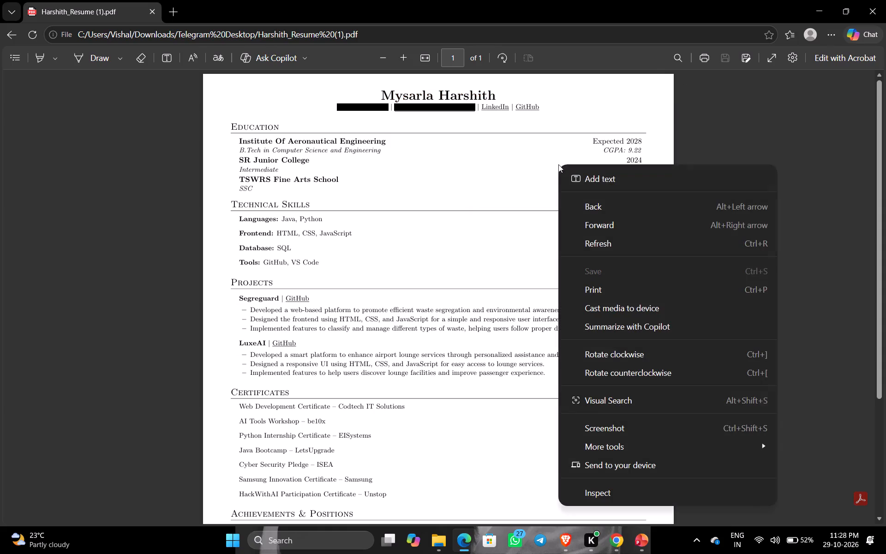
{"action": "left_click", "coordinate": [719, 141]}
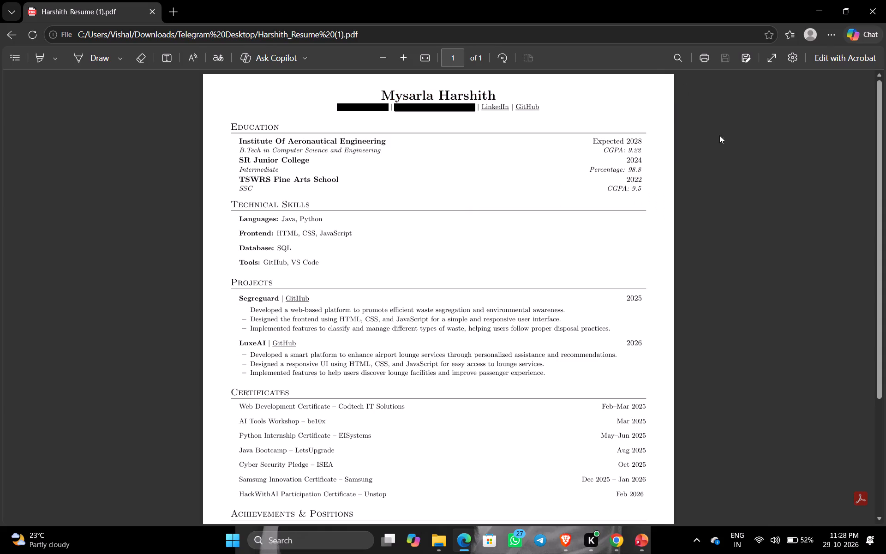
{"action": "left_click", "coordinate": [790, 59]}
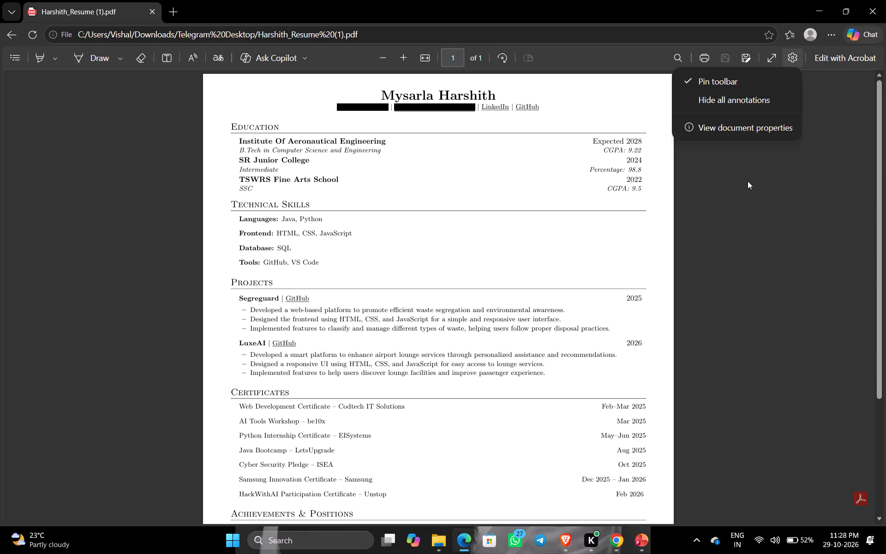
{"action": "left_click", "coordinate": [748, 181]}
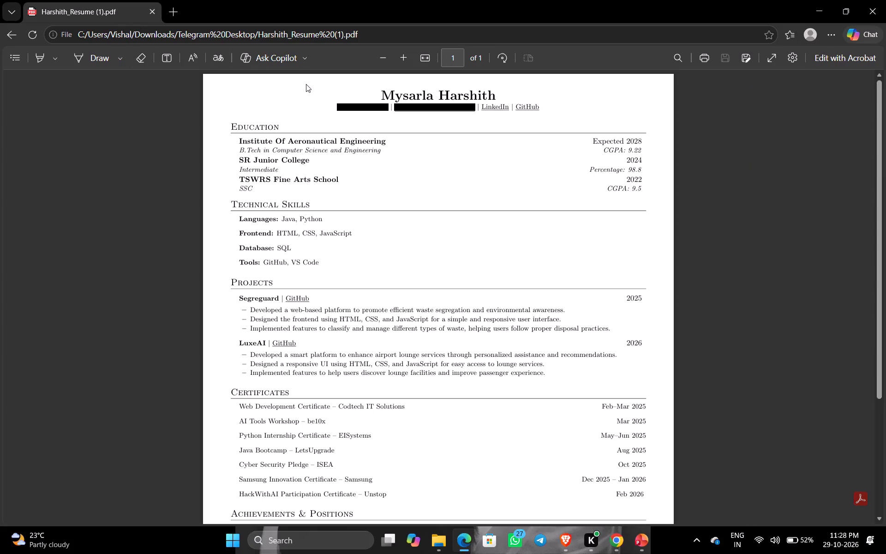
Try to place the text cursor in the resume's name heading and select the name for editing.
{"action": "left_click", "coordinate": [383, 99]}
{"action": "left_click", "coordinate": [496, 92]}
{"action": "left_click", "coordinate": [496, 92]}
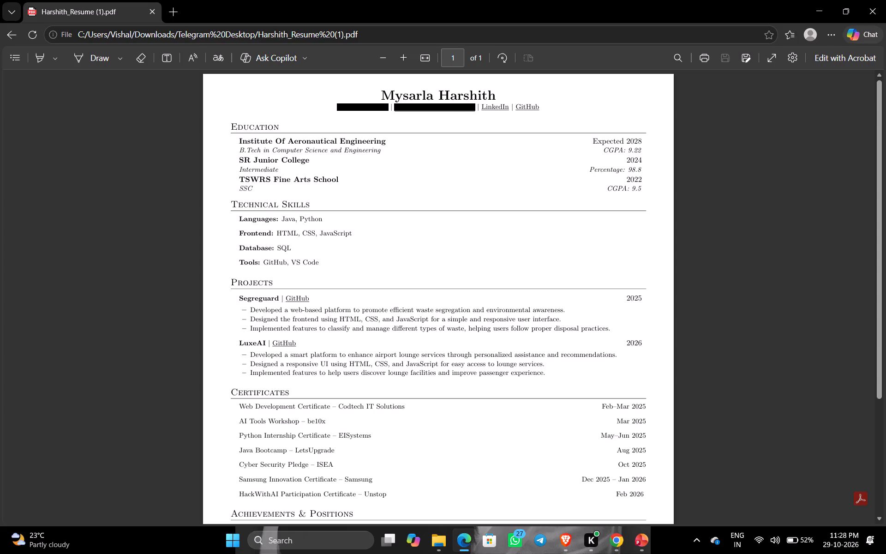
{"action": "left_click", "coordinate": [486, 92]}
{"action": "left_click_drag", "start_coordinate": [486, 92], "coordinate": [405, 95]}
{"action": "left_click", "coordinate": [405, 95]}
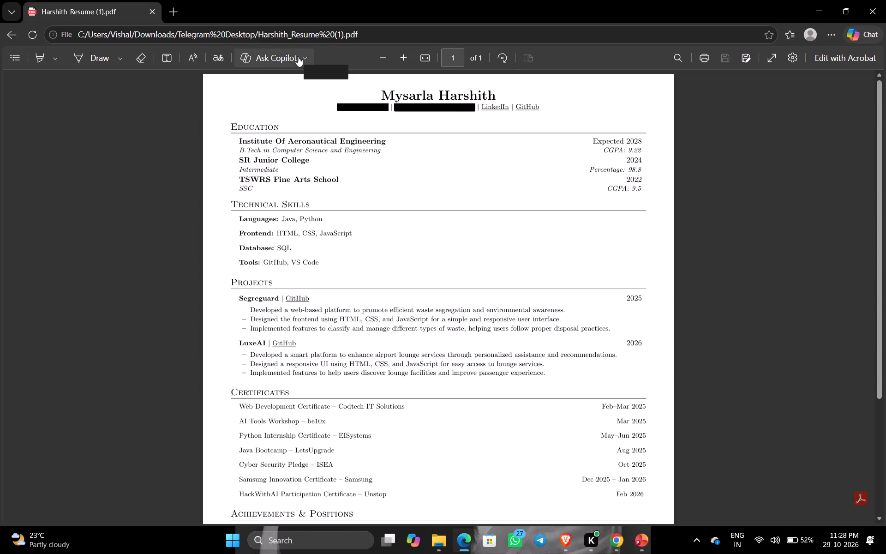
Show the resume PDF's table of contents and switch it to the page thumbnail view.
{"action": "left_click", "coordinate": [54, 55]}
{"action": "left_click", "coordinate": [13, 58]}
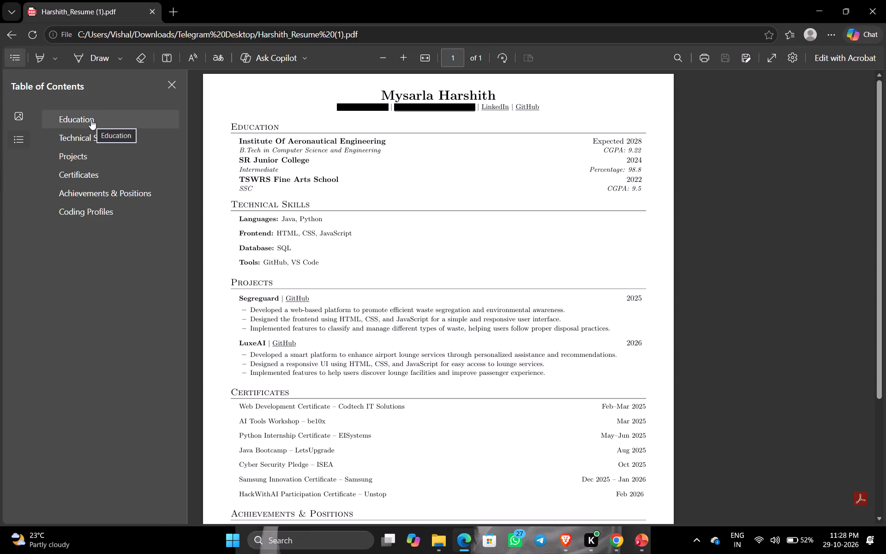
{"action": "left_click", "coordinate": [21, 137]}
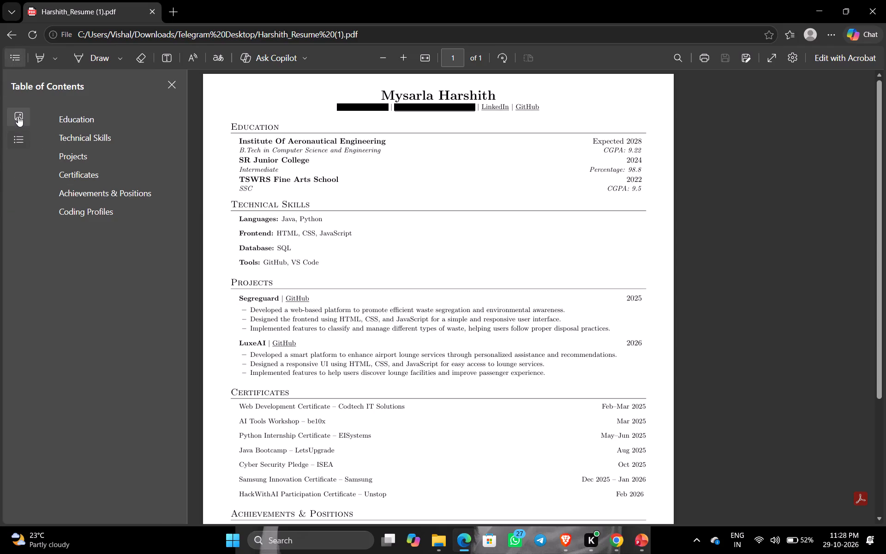
{"action": "left_click", "coordinate": [18, 116]}
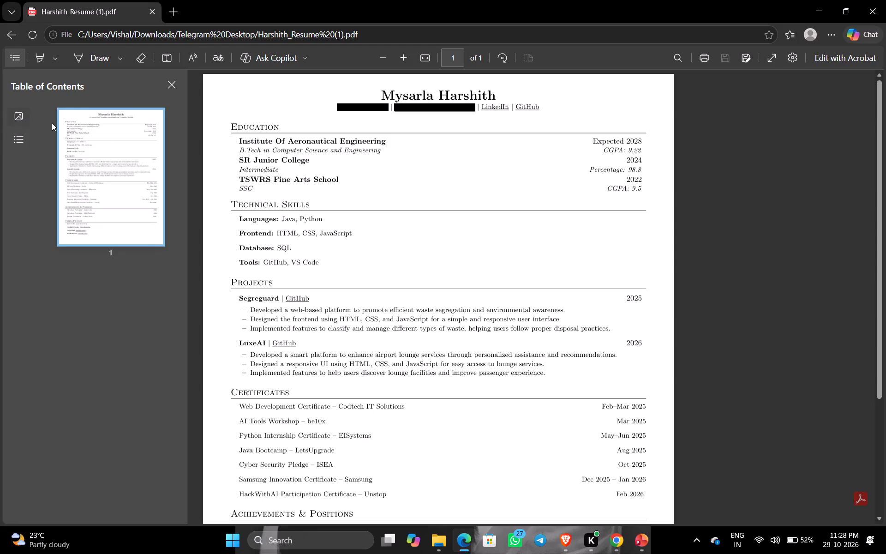
Switch the resume's side pane to the section outline, jump to Education, and return to the top of the page.
{"action": "left_click", "coordinate": [24, 116]}
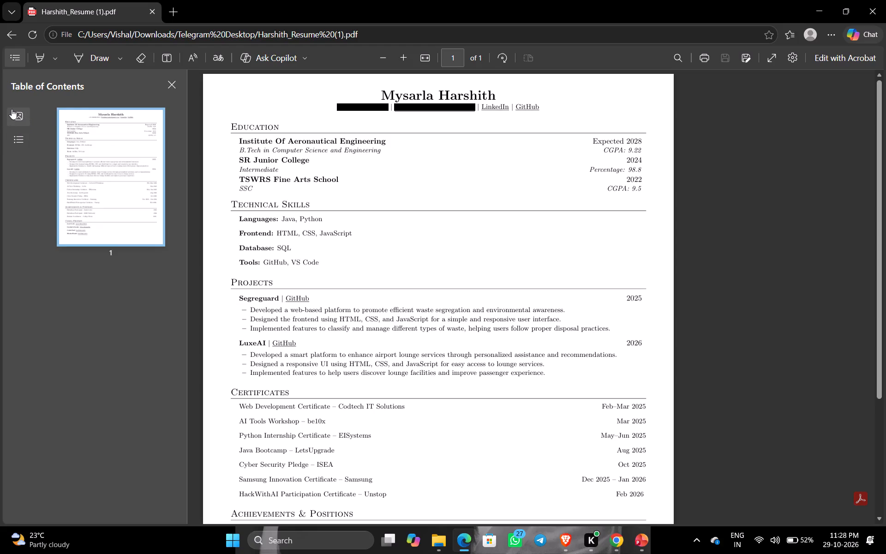
{"action": "left_click", "coordinate": [12, 109]}
{"action": "left_click", "coordinate": [17, 132]}
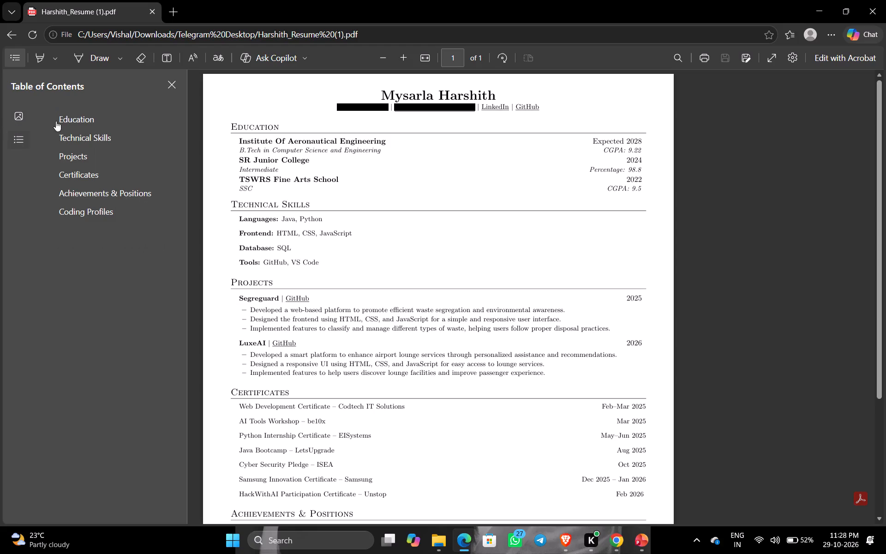
{"action": "left_click", "coordinate": [74, 117]}
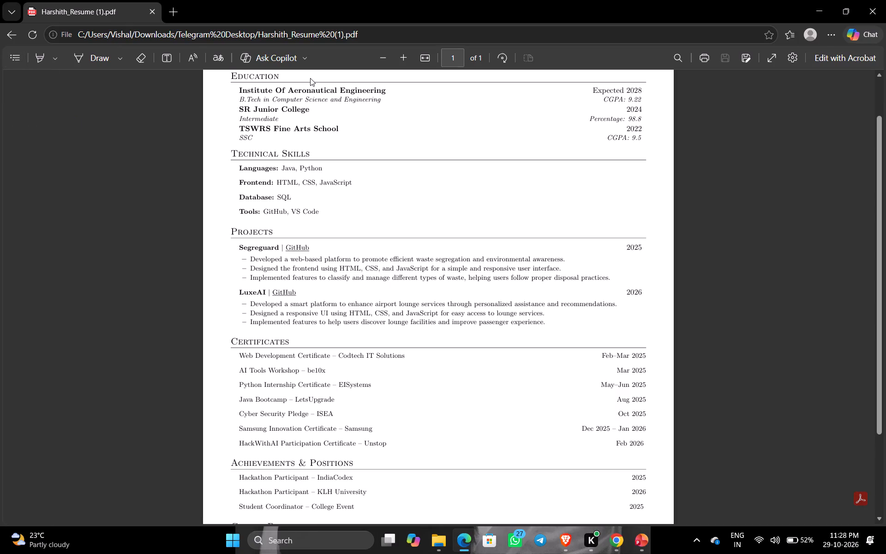
{"action": "left_click", "coordinate": [306, 89]}
{"action": "left_click", "coordinate": [306, 89]}
{"action": "scroll", "coordinate": [306, 89], "scroll_direction": "up", "scroll_amount": 4}
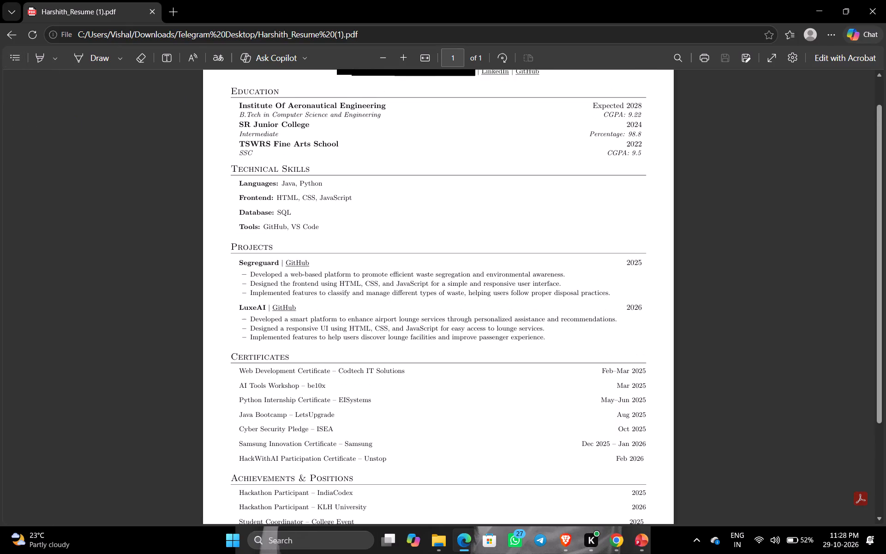
{"action": "scroll", "coordinate": [306, 89], "scroll_direction": "up", "scroll_amount": 3}
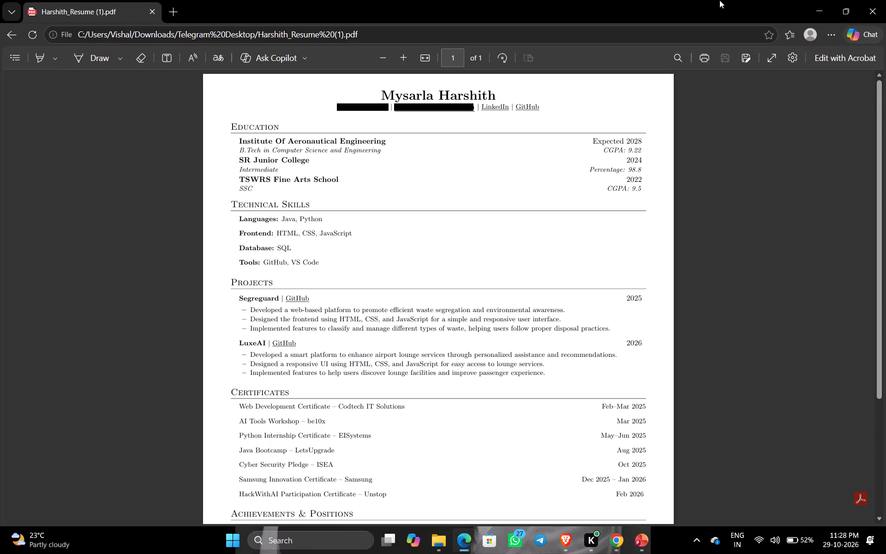
Close the PDF in Edge and open Harshith_Resume (1) from the search results in Word, accepting the conversion to an editable document.
{"action": "left_click", "coordinate": [873, 0]}
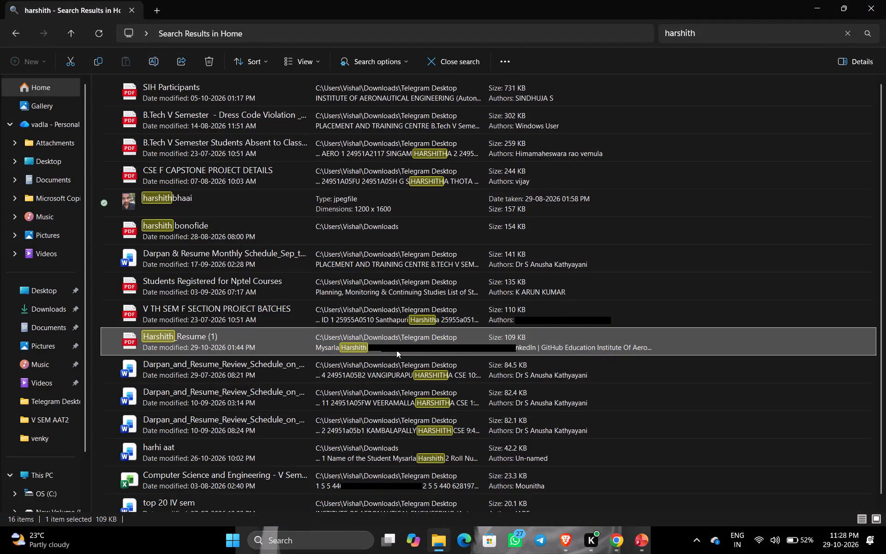
{"action": "right_click", "coordinate": [413, 342]}
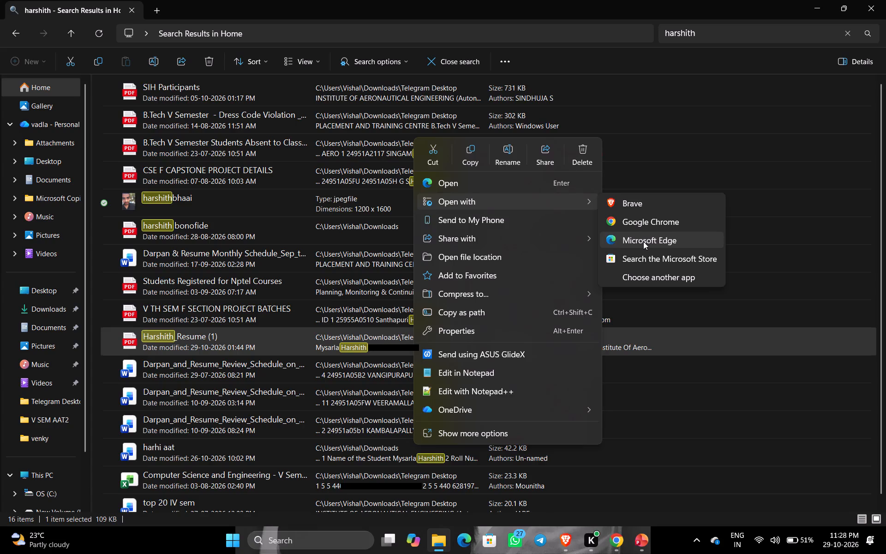
{"action": "left_click", "coordinate": [649, 275]}
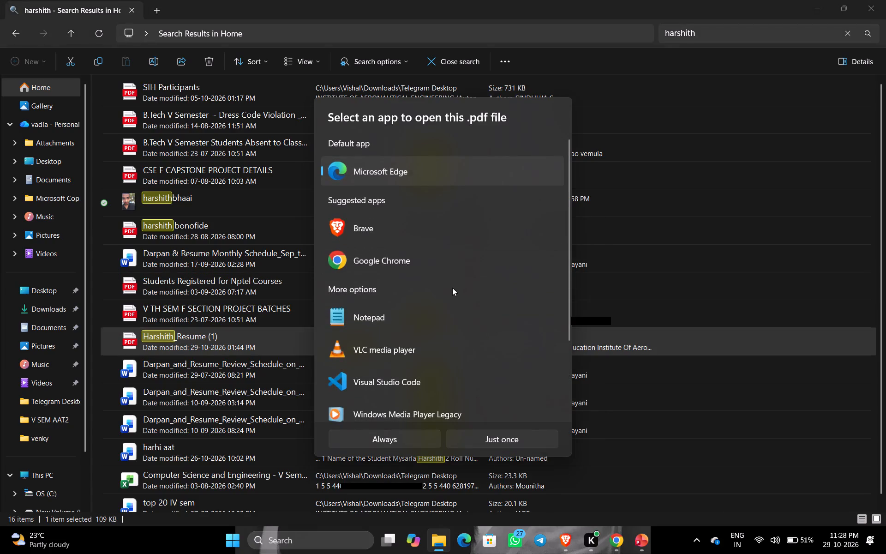
{"action": "scroll", "coordinate": [448, 294], "scroll_direction": "down", "scroll_amount": 2}
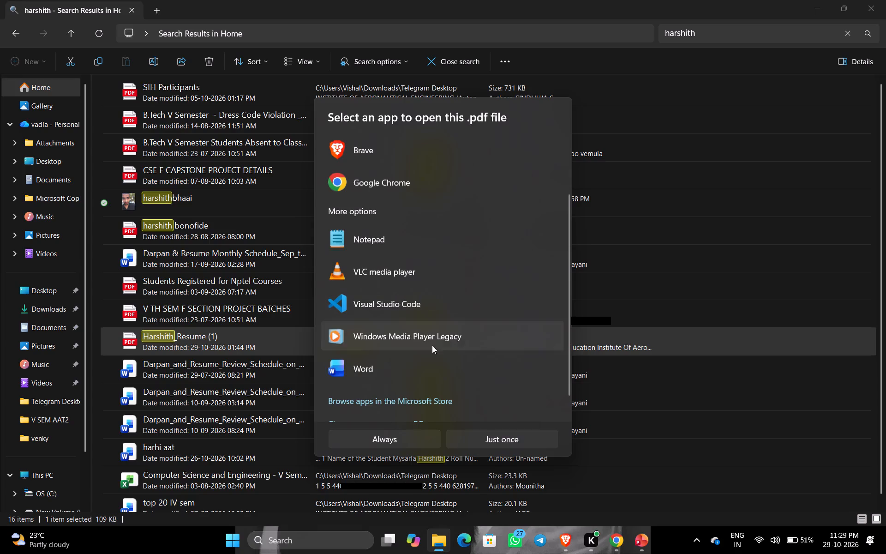
{"action": "double_click", "coordinate": [422, 368]}
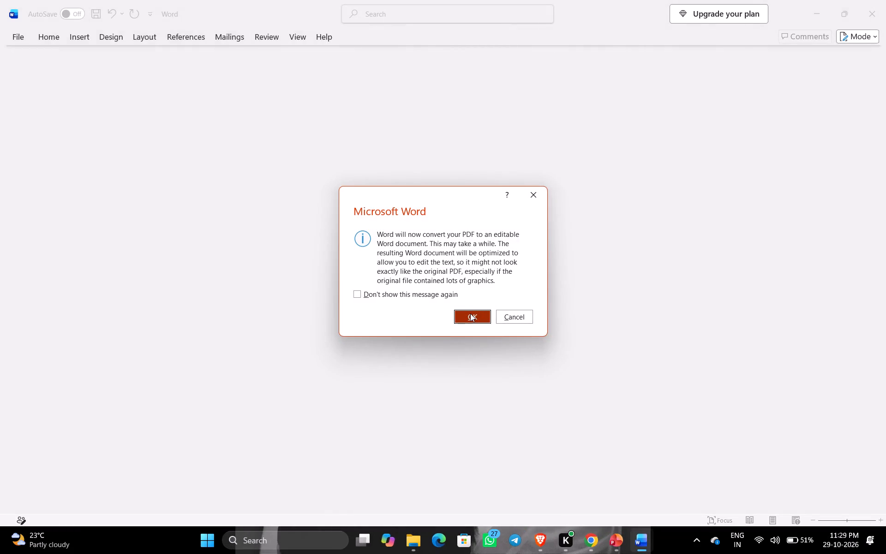
{"action": "left_click", "coordinate": [470, 313]}
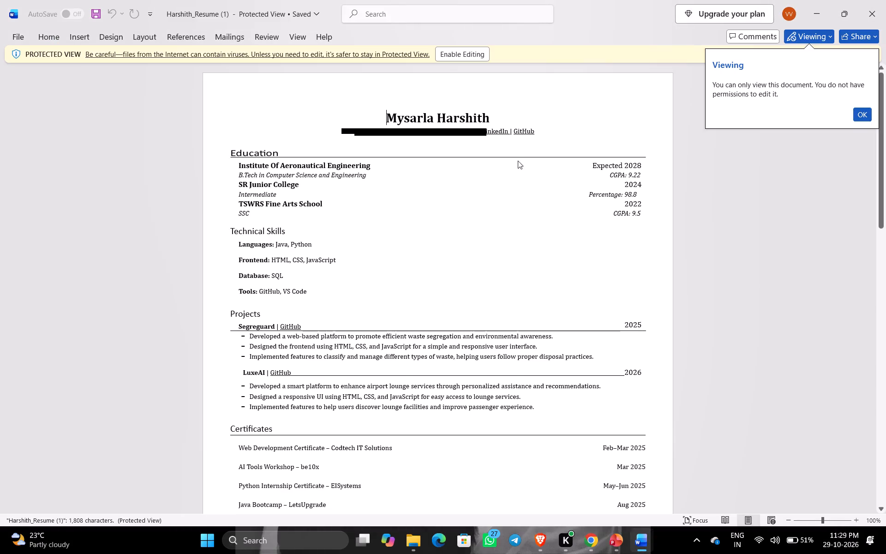
Enable editing for the protected resume in Word and accept the PDF conversion again.
{"action": "left_click", "coordinate": [465, 56]}
{"action": "left_click_drag", "start_coordinate": [465, 56], "coordinate": [476, 314]}
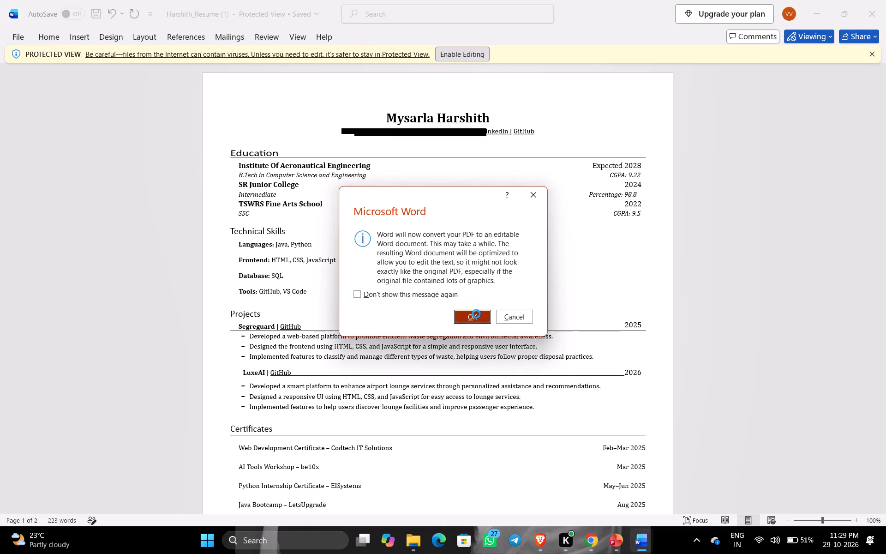
{"action": "left_click", "coordinate": [476, 314]}
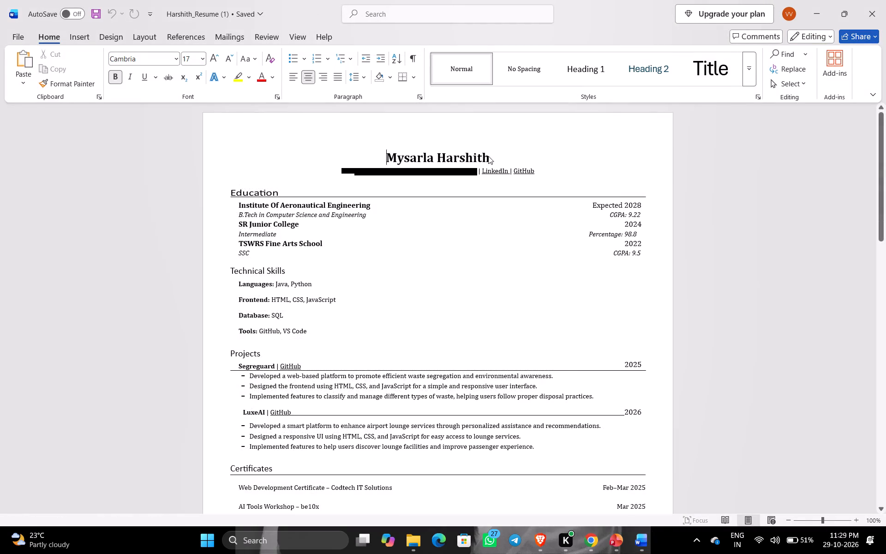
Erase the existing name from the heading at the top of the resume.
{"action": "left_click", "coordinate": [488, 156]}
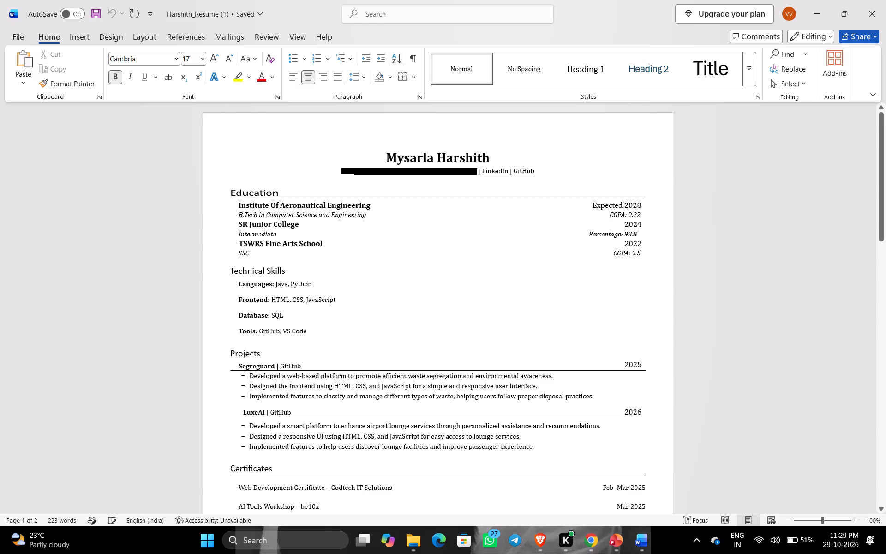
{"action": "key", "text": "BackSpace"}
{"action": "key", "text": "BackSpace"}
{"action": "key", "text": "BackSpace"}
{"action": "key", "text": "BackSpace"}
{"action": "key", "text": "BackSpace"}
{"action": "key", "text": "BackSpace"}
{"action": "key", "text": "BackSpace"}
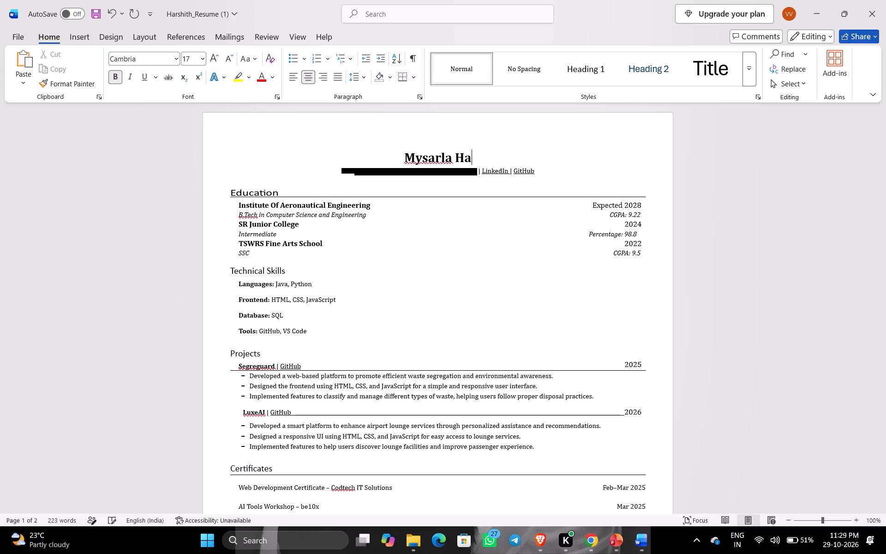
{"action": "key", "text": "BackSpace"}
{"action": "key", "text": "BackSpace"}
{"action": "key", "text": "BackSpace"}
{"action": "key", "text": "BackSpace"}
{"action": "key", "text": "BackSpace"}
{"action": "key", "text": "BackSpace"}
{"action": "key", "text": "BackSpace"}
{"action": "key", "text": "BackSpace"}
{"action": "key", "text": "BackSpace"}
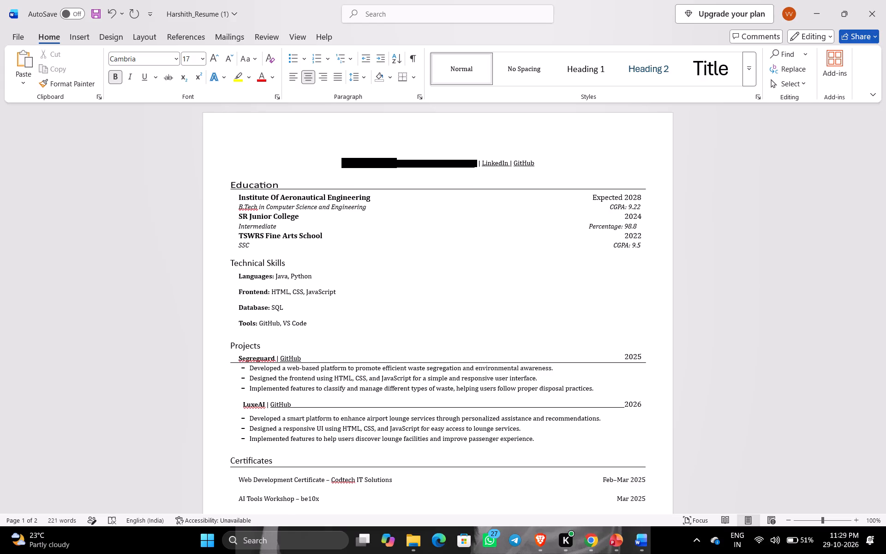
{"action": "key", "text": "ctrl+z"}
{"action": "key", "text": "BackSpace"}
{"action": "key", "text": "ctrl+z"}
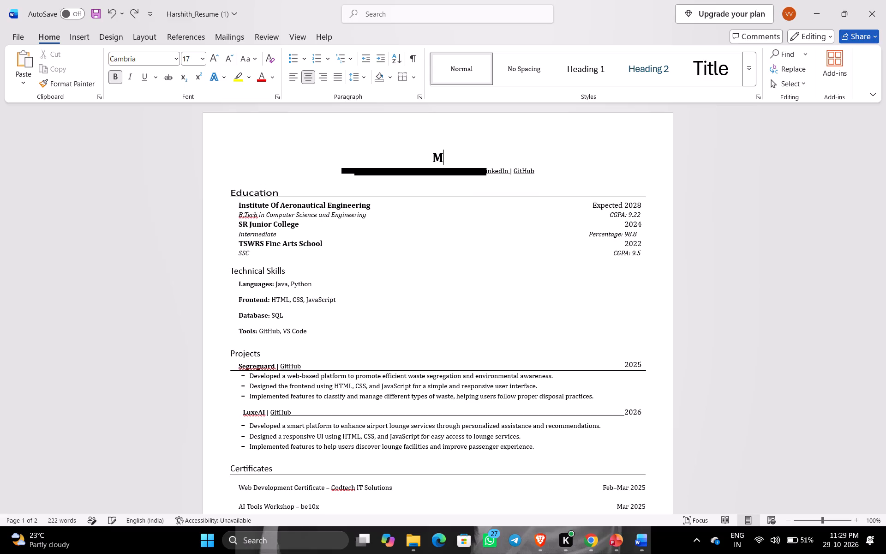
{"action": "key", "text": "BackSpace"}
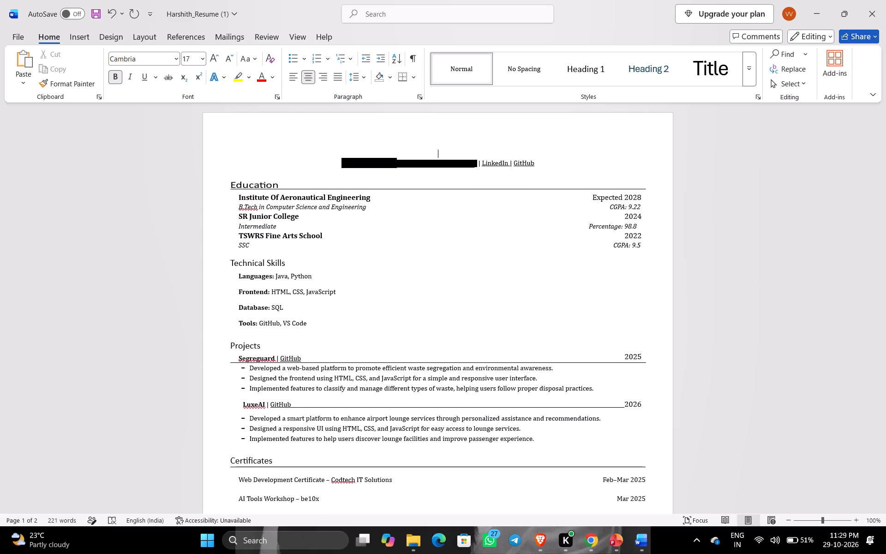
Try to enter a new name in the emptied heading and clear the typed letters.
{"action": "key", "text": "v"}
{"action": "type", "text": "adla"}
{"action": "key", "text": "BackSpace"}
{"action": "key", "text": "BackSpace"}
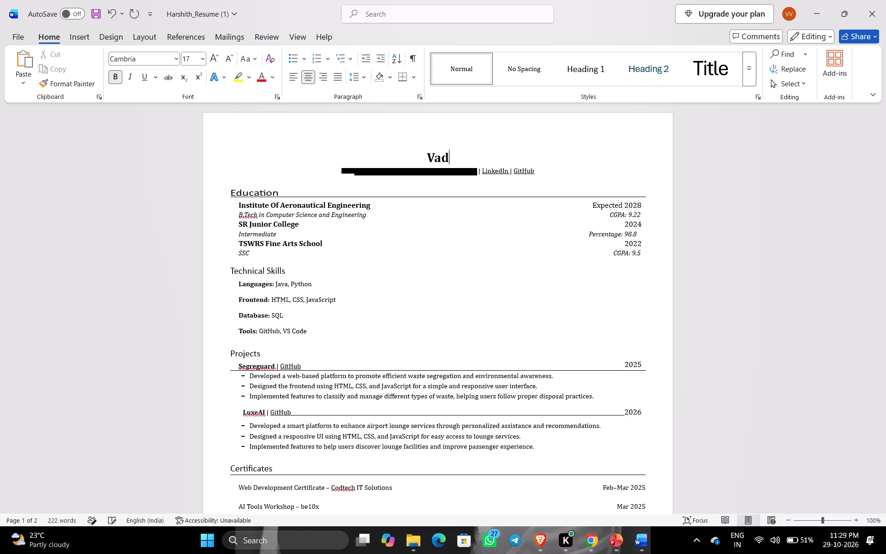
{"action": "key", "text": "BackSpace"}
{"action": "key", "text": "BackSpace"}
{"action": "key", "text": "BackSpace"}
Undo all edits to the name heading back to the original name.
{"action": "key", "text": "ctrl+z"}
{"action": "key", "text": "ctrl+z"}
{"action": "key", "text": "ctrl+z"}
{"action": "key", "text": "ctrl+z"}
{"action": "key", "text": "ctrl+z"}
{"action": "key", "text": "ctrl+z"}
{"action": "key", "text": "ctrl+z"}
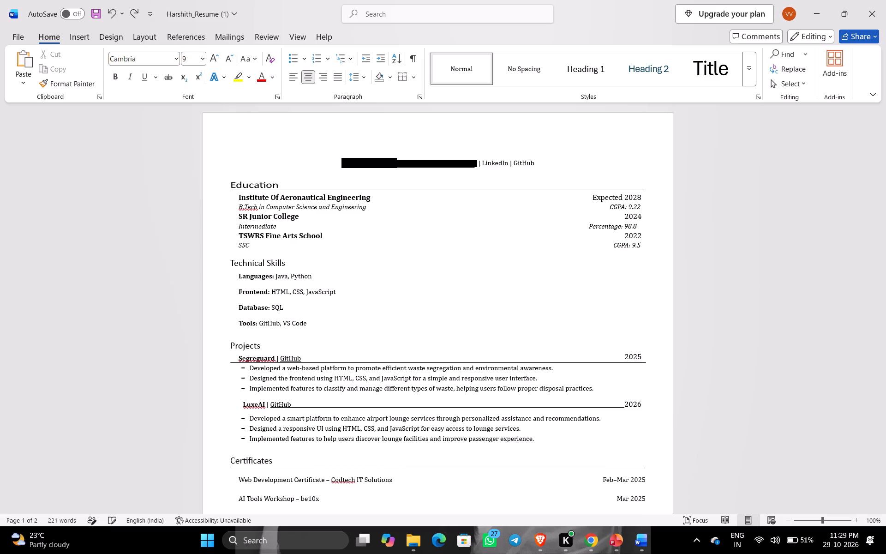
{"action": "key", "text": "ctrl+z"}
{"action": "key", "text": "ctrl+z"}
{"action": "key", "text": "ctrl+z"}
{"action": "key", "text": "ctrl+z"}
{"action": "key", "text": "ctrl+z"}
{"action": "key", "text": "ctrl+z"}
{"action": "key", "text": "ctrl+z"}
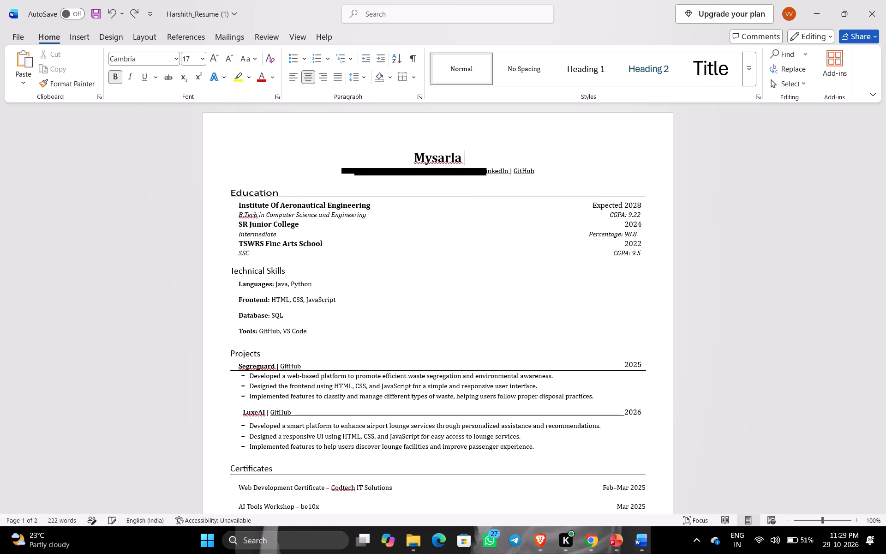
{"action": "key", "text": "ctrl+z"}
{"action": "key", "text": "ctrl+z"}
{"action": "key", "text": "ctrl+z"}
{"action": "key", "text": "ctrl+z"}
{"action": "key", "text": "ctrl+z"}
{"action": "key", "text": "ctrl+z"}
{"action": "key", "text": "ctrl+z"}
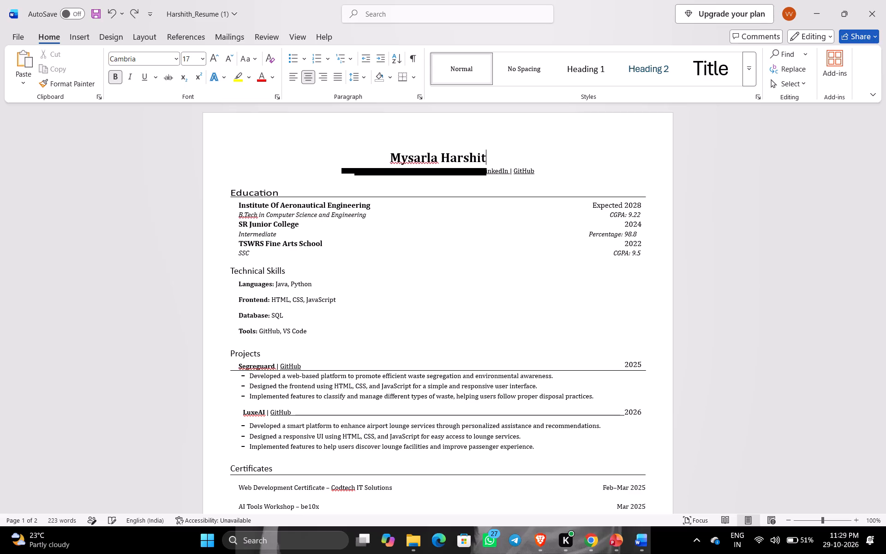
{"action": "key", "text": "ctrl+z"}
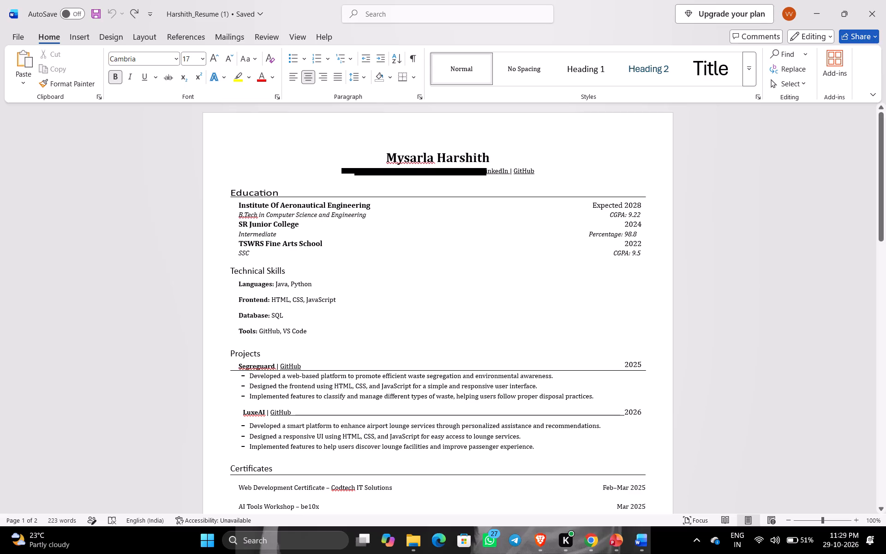
Select the whole name in the resume heading and replace it with the new resume owner's name.
{"action": "left_click_drag", "start_coordinate": [389, 157], "coordinate": [485, 162]}
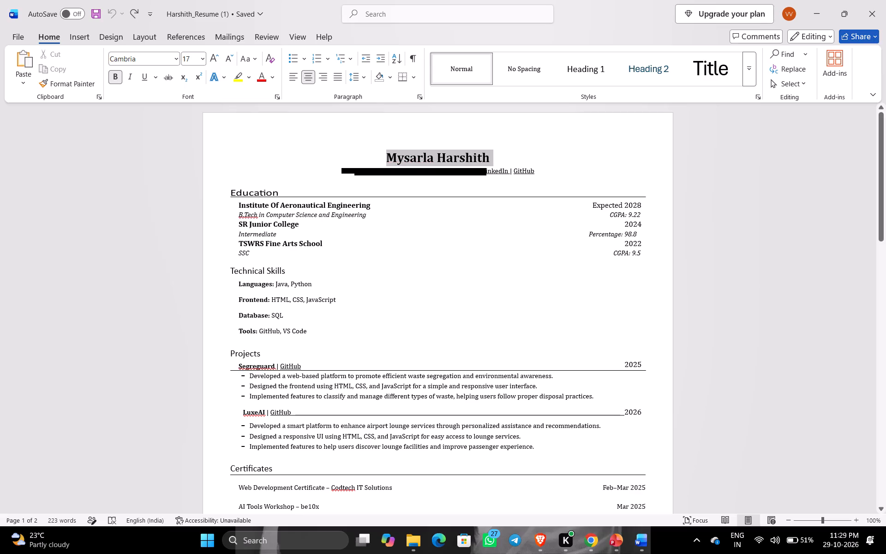
{"action": "left_click_drag", "start_coordinate": [485, 162], "coordinate": [489, 156]}
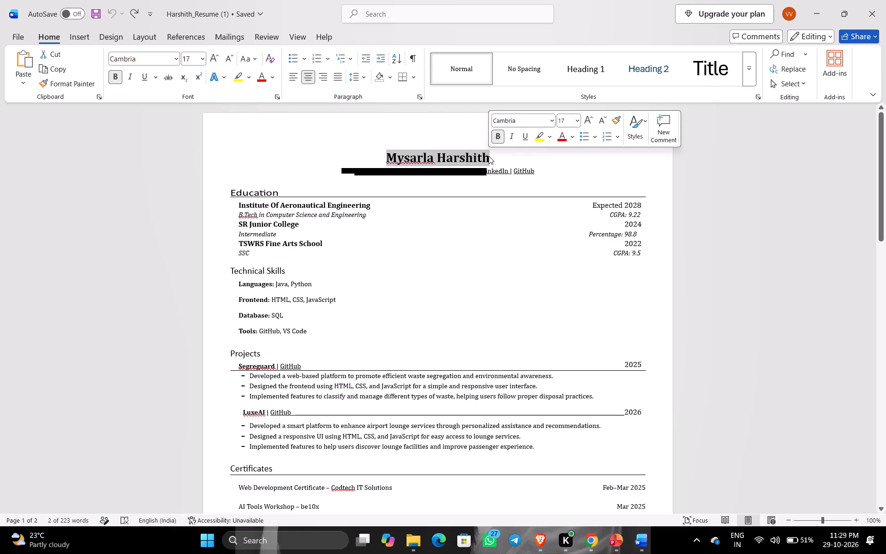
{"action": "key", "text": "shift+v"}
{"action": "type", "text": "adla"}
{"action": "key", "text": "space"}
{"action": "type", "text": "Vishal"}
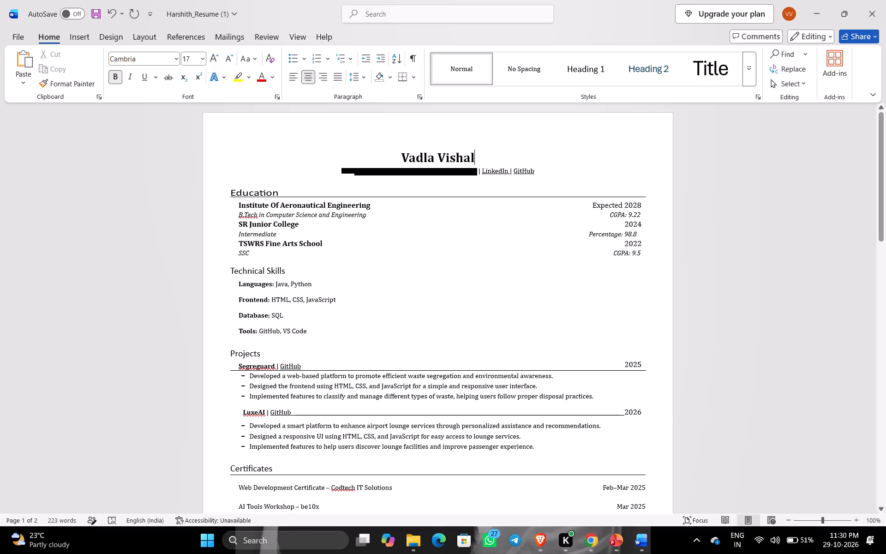
Select the first contact detail in the line below the name heading.
{"action": "left_click_drag", "start_coordinate": [354, 171], "coordinate": [380, 173]}
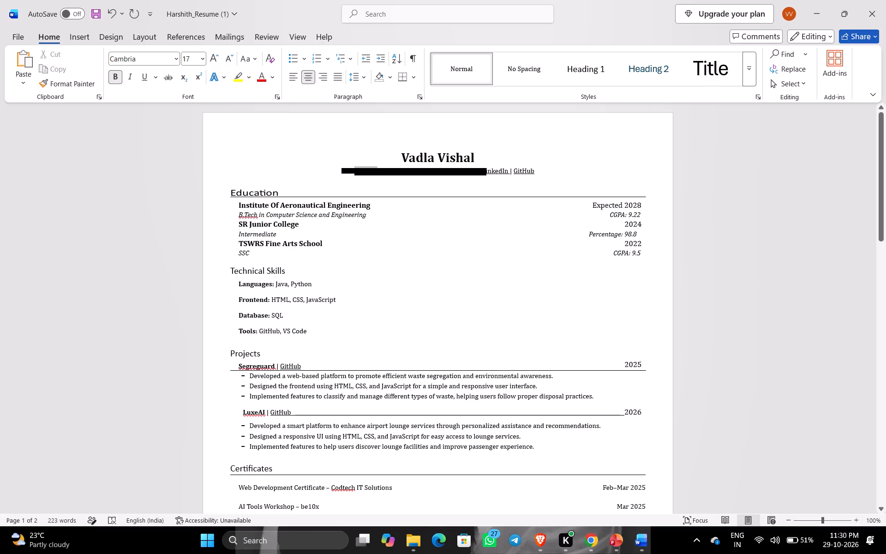
{"action": "left_click_drag", "start_coordinate": [380, 173], "coordinate": [394, 170]}
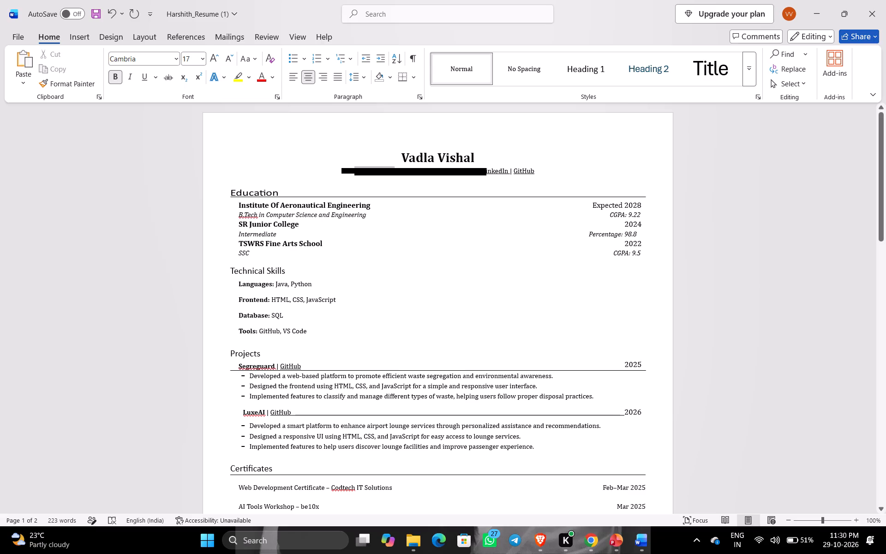
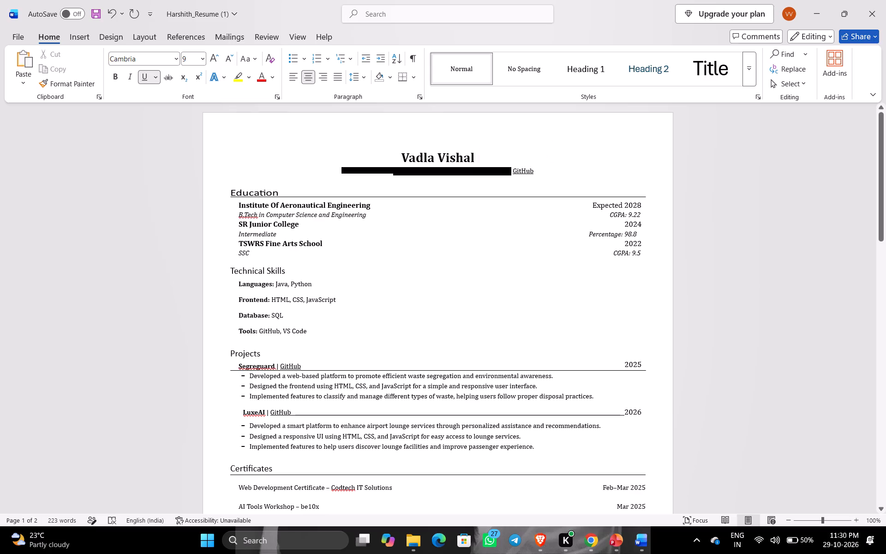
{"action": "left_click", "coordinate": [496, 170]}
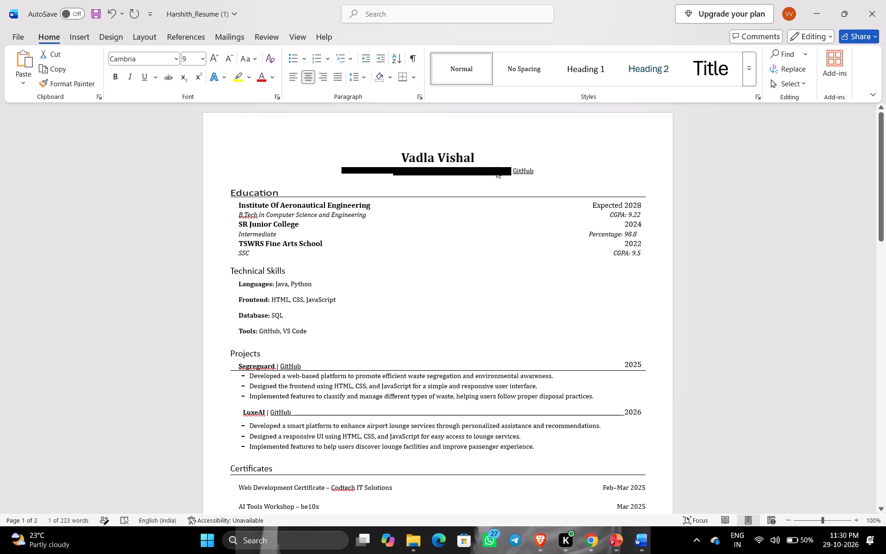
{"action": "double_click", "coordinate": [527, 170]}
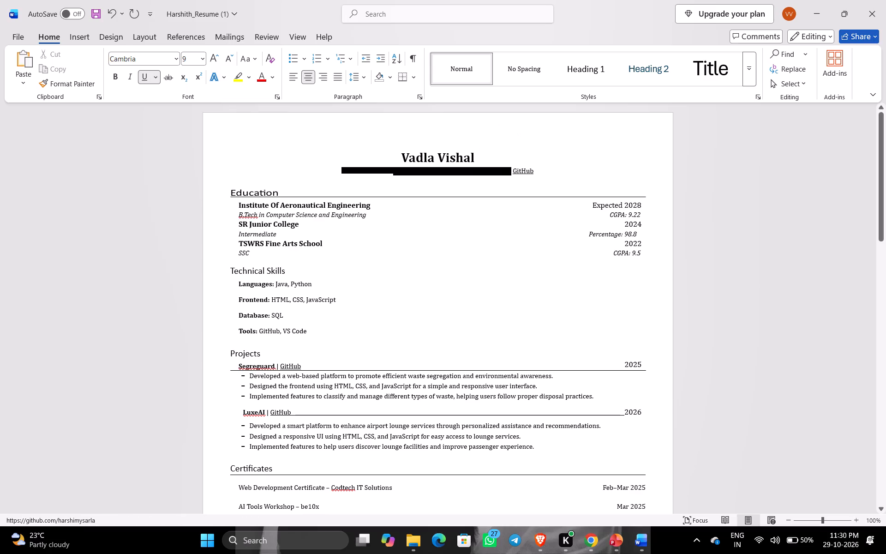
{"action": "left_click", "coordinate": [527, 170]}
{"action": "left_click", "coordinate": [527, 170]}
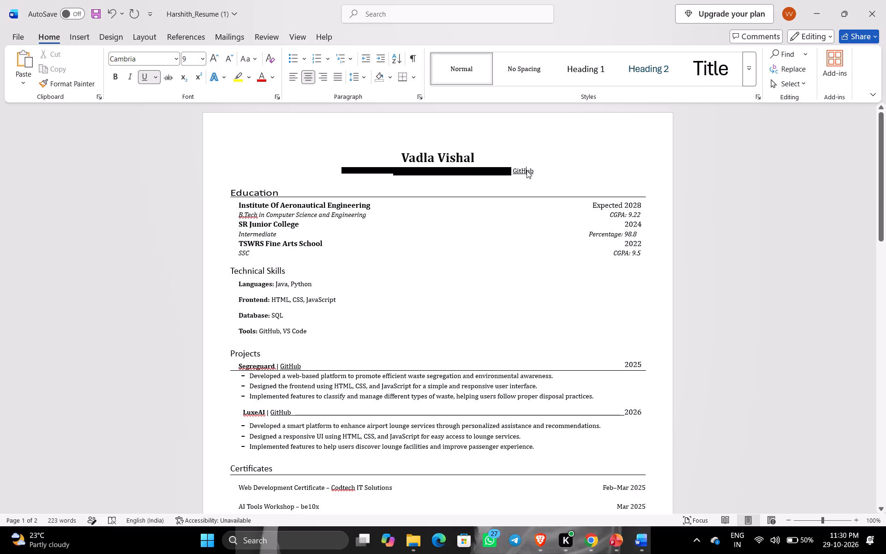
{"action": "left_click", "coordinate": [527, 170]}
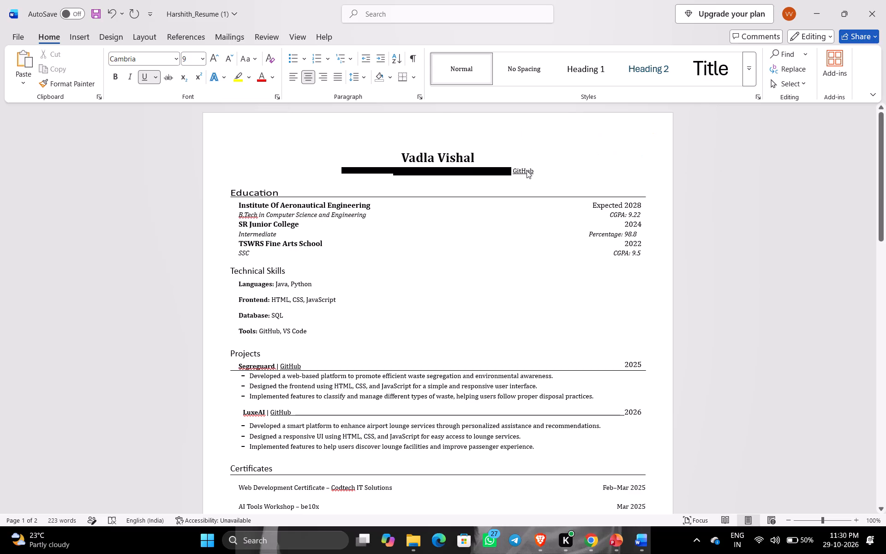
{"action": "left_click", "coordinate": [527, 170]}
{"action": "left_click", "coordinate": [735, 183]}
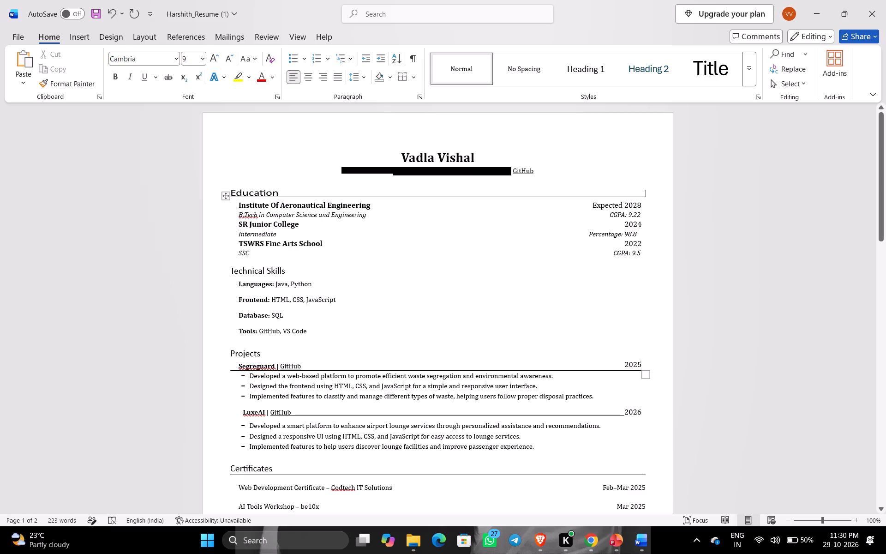
Set the CGPA of the B.Tech entry in the Education section to 8.36.
{"action": "left_click", "coordinate": [641, 215]}
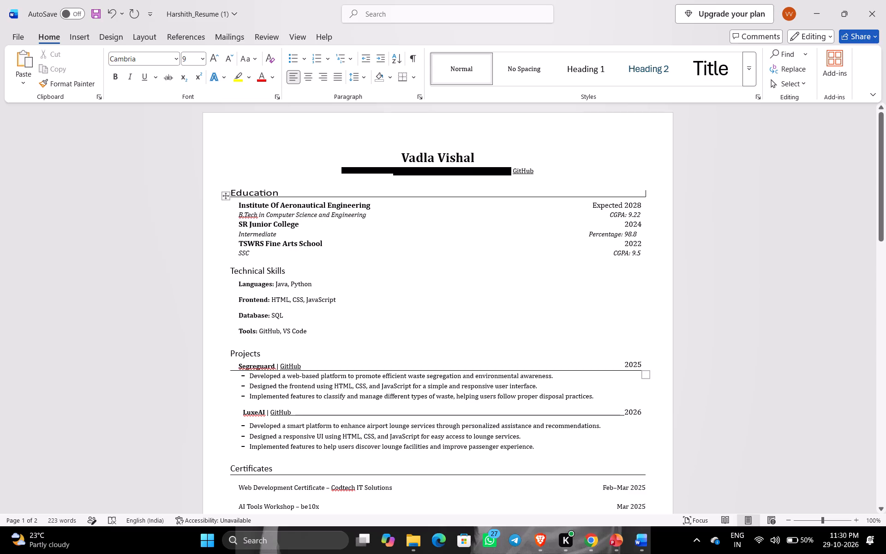
{"action": "left_click", "coordinate": [638, 213]}
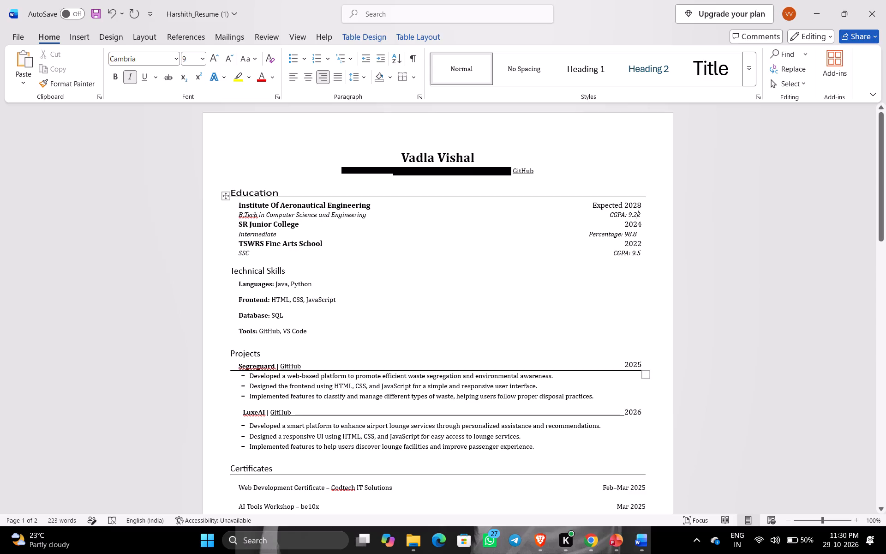
{"action": "key", "text": "Right"}
{"action": "key", "text": "BackSpace"}
{"action": "key", "text": "BackSpace"}
{"action": "key", "text": "BackSpace"}
{"action": "key", "text": "BackSpace"}
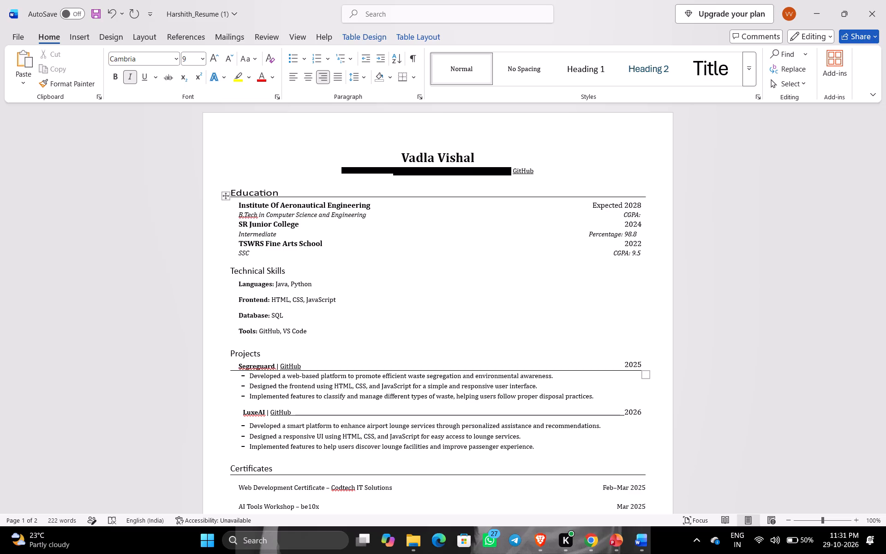
{"action": "type", "text": "8.52"}
{"action": "key", "text": "BackSpace"}
{"action": "key", "text": "BackSpace"}
{"action": "key", "text": "3"}
{"action": "key", "text": "6"}
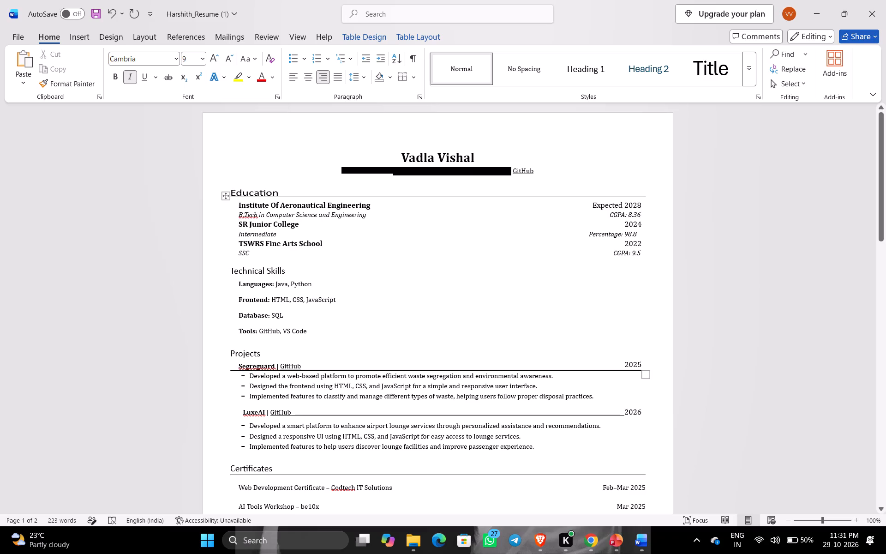
Set the percentage of the Intermediate entry in the Education section to 98.4.
{"action": "left_click", "coordinate": [636, 235]}
{"action": "key", "text": "BackSpace"}
{"action": "key", "text": "4"}
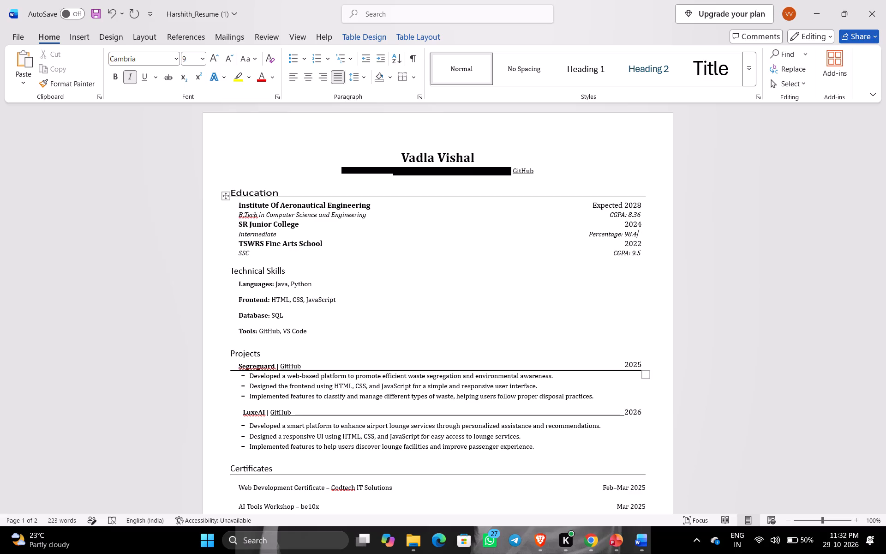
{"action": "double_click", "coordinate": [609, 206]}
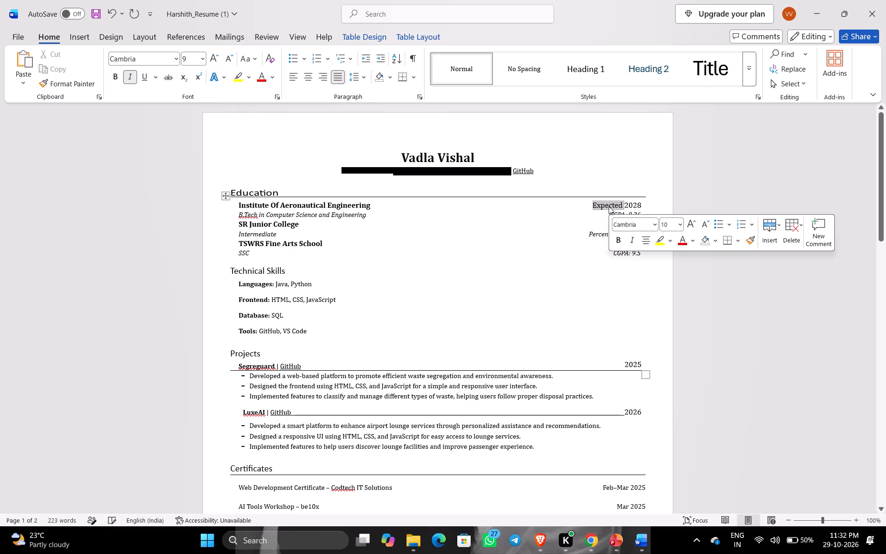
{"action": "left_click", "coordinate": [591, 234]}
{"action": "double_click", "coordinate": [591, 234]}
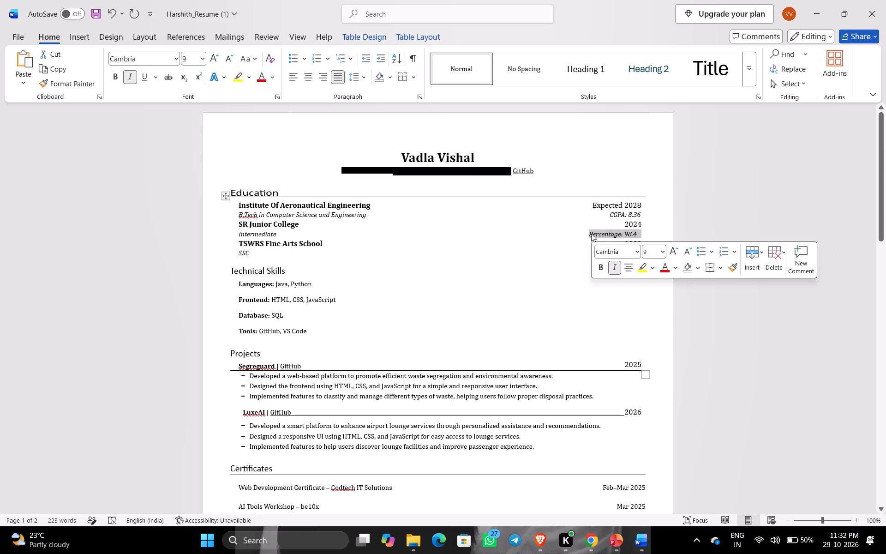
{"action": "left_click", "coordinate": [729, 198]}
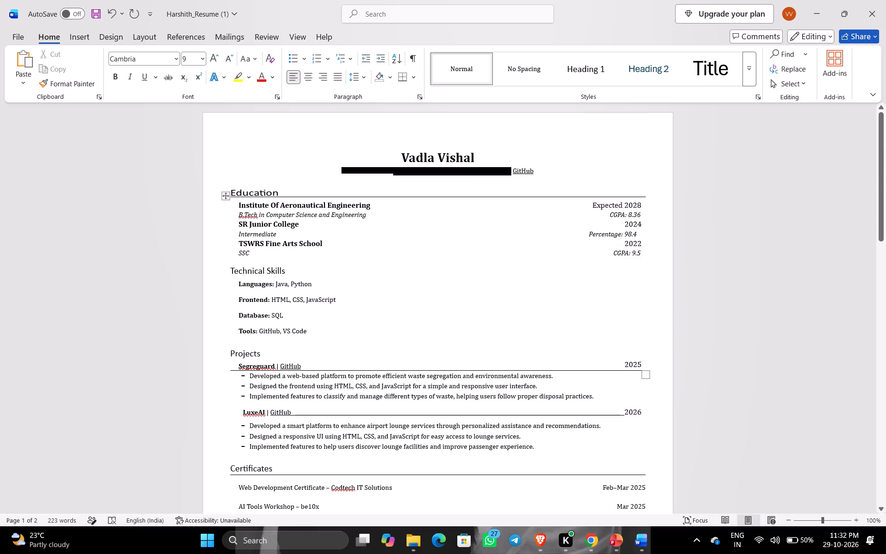
Replace the school name of the SSC entry with "Sri VenkataSai Vidyanikethan High School".
{"action": "left_click_drag", "start_coordinate": [239, 242], "coordinate": [317, 244]}
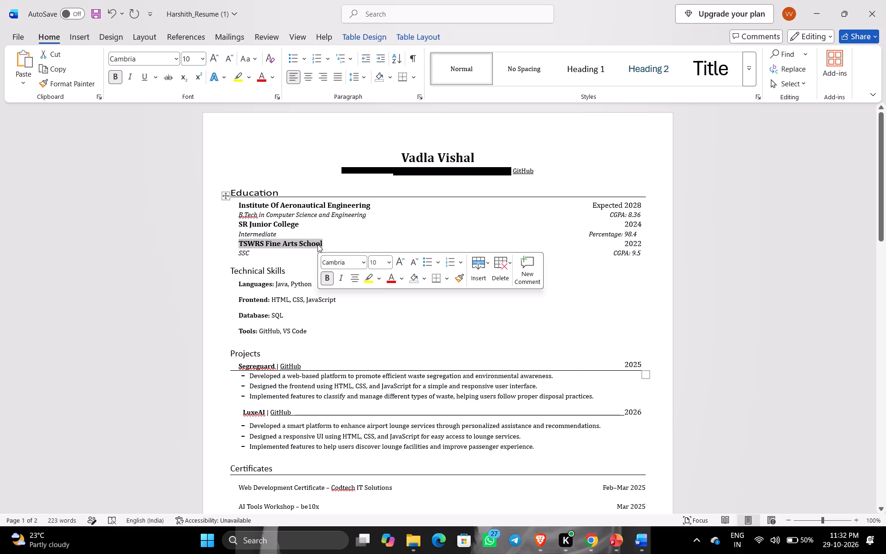
{"action": "key", "text": "shift+s"}
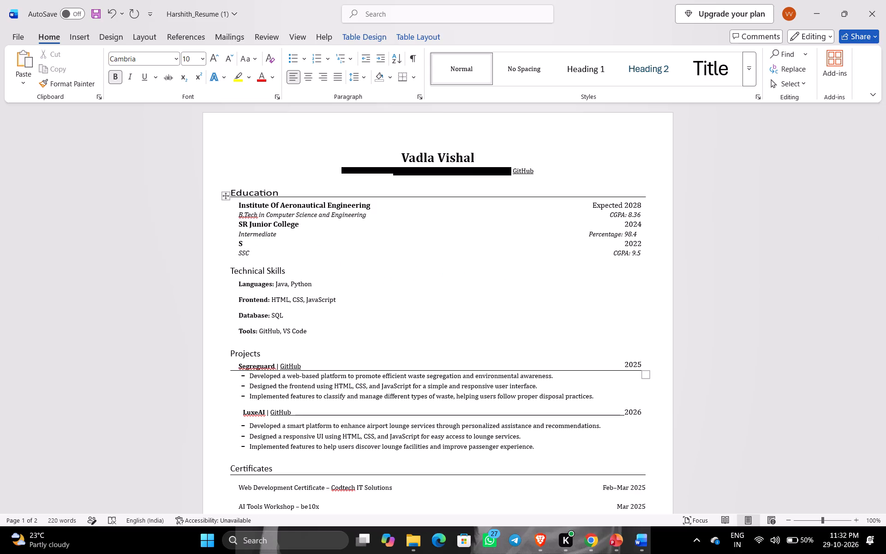
{"action": "type", "text": "ri"}
{"action": "key", "text": "space"}
{"action": "key", "text": "shift+v"}
{"action": "type", "text": "enkata"}
{"action": "type", "text": "Sai"}
{"action": "key", "text": "space"}
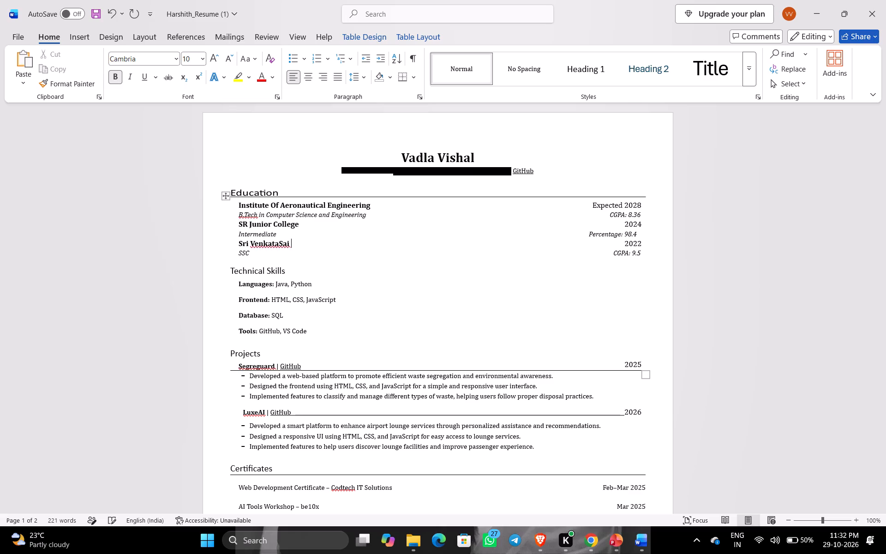
{"action": "key", "text": "shift+v"}
{"action": "type", "text": "idyanikethan"}
{"action": "key", "text": "space"}
{"action": "key", "text": "shift+h"}
{"action": "type", "text": "id"}
{"action": "key", "text": "BackSpace"}
{"action": "type", "text": "gh"}
{"action": "key", "text": "space"}
{"action": "type", "text": "School"}
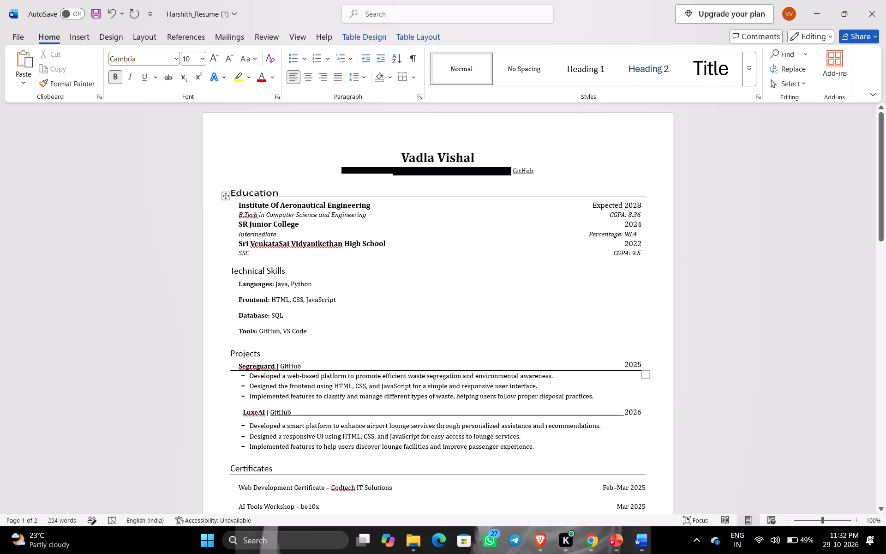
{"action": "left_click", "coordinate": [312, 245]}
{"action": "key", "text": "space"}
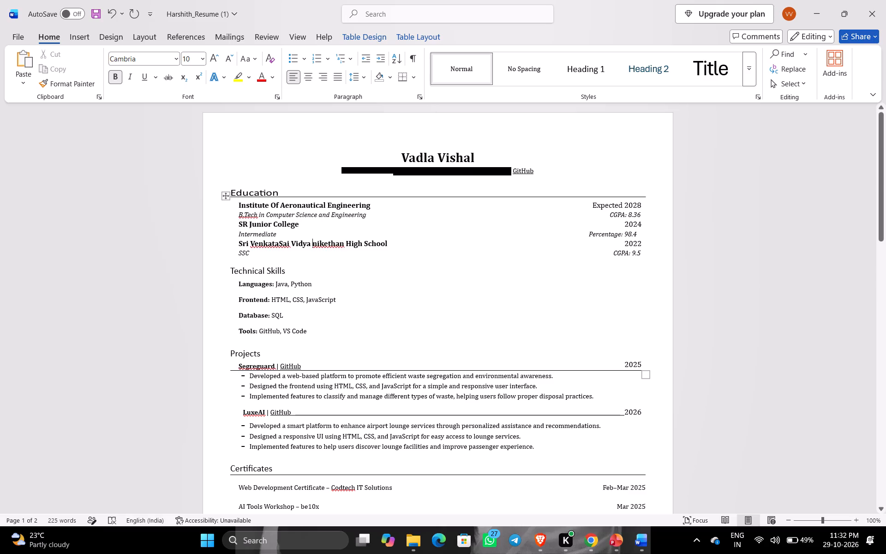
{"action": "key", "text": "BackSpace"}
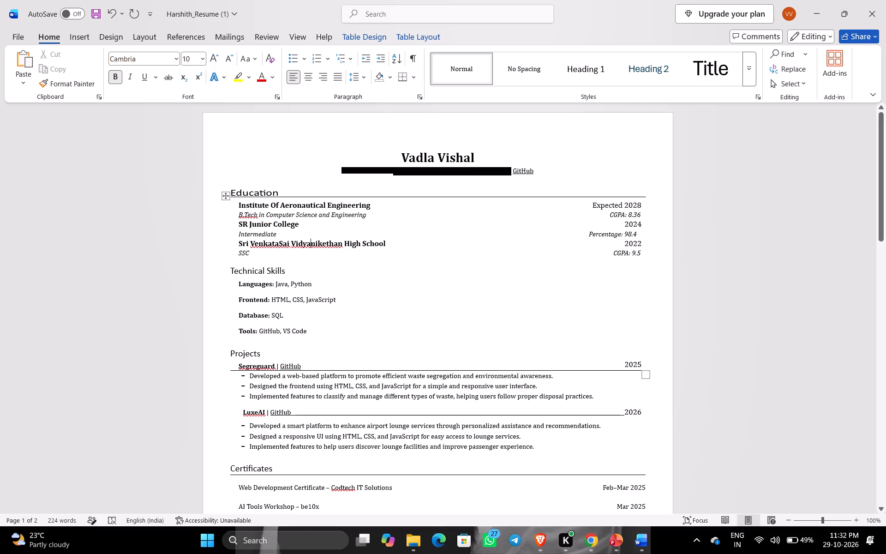
Set the CGPA of the SSC entry in the Education section to 9.8.
{"action": "left_click", "coordinate": [643, 253]}
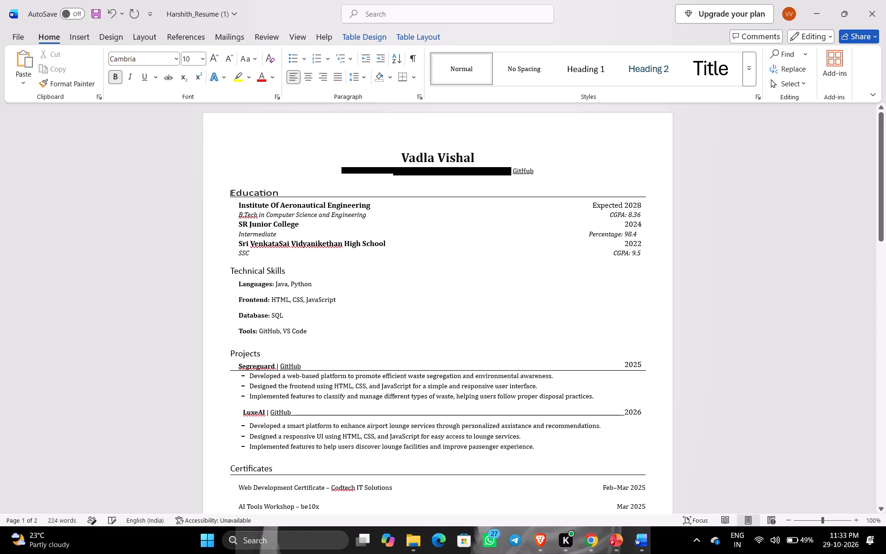
{"action": "left_click", "coordinate": [643, 253]}
{"action": "left_click", "coordinate": [643, 253]}
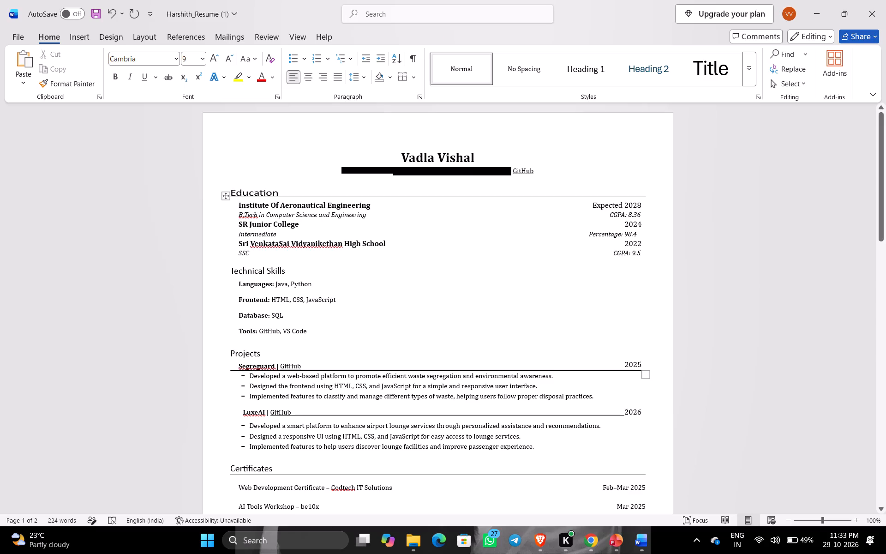
{"action": "left_click", "coordinate": [640, 253]}
{"action": "left_click", "coordinate": [638, 253]}
{"action": "key", "text": "Right"}
{"action": "key", "text": "BackSpace"}
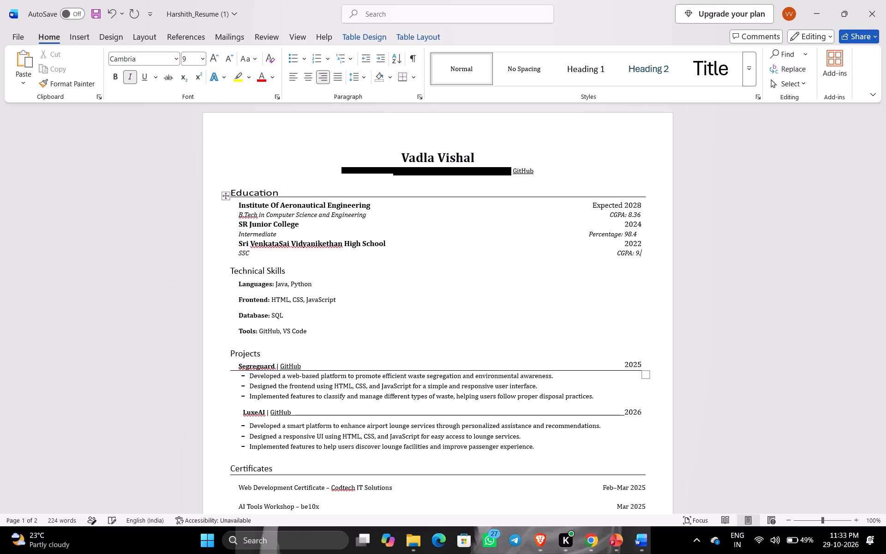
{"action": "key", "text": "8"}
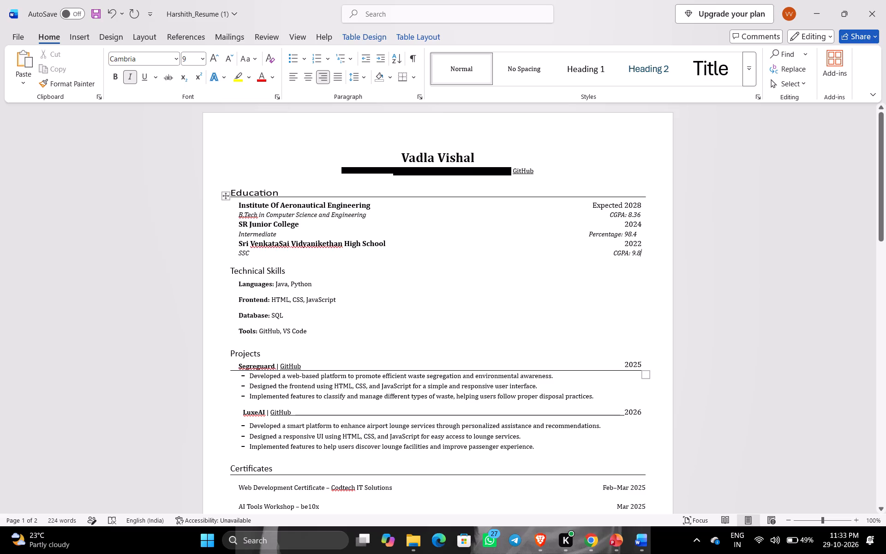
{"action": "left_click", "coordinate": [754, 276]}
Review the Technical Skills section, including the tools line, and the Projects section of the resume.
{"action": "scroll", "coordinate": [581, 328], "scroll_direction": "down", "scroll_amount": 1}
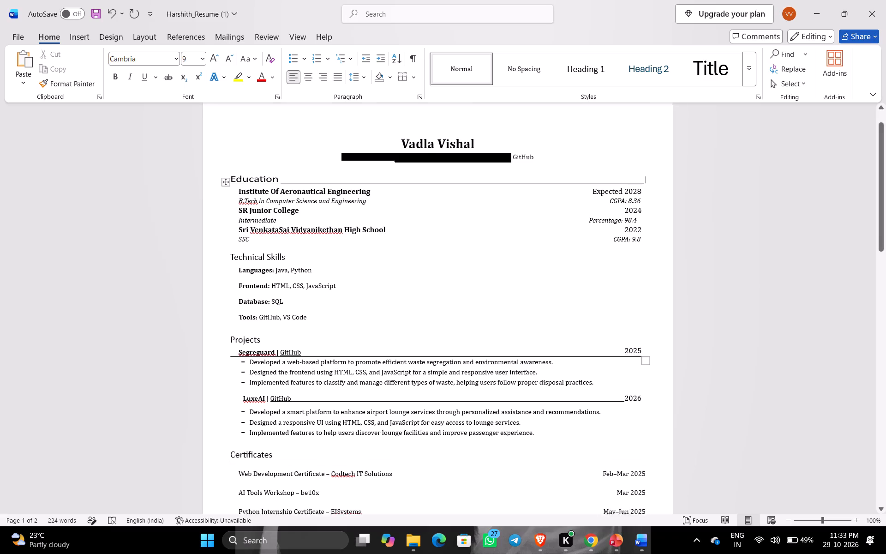
{"action": "scroll", "coordinate": [581, 328], "scroll_direction": "down", "scroll_amount": 1}
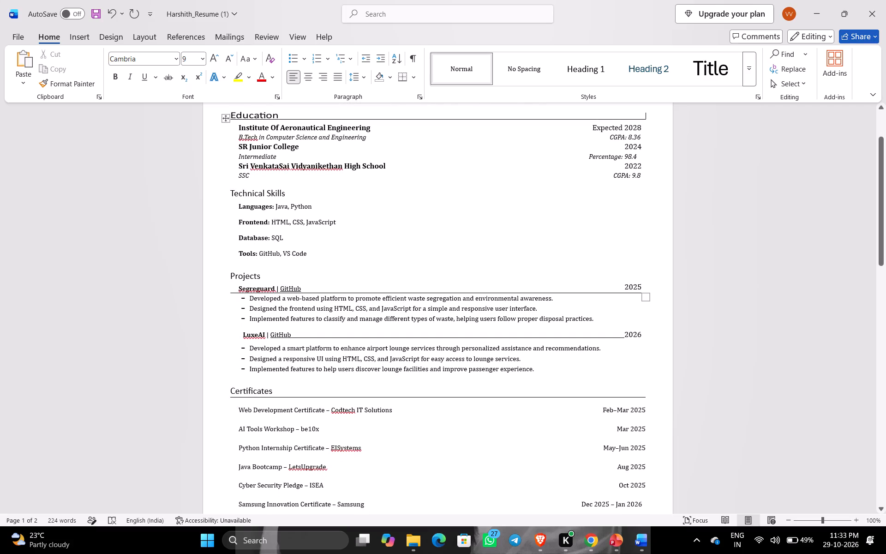
{"action": "scroll", "coordinate": [581, 328], "scroll_direction": "down", "scroll_amount": 2}
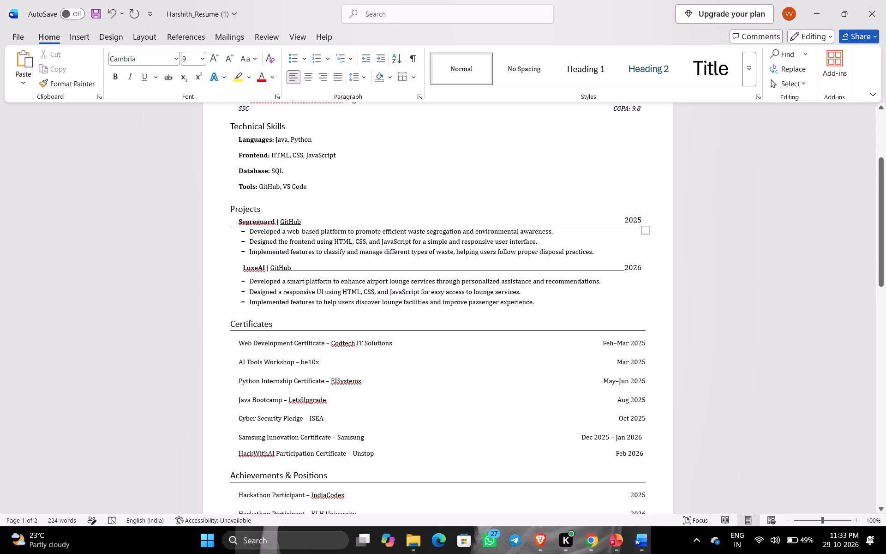
{"action": "left_click", "coordinate": [306, 187]}
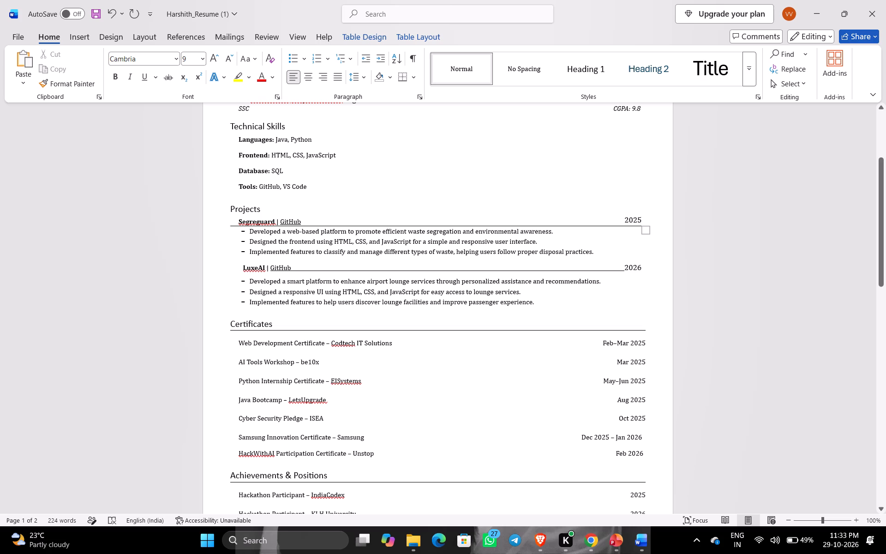
{"action": "left_click_drag", "start_coordinate": [306, 187], "coordinate": [286, 185]}
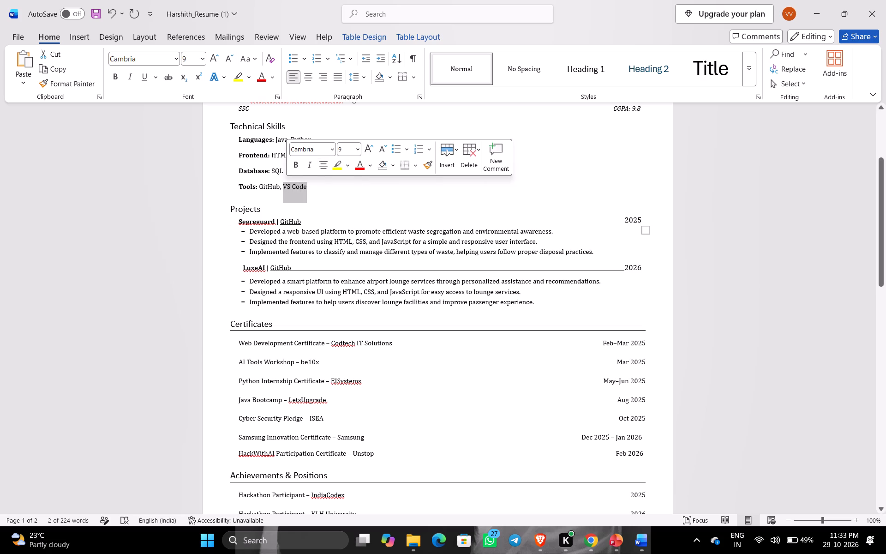
{"action": "left_click", "coordinate": [307, 186]}
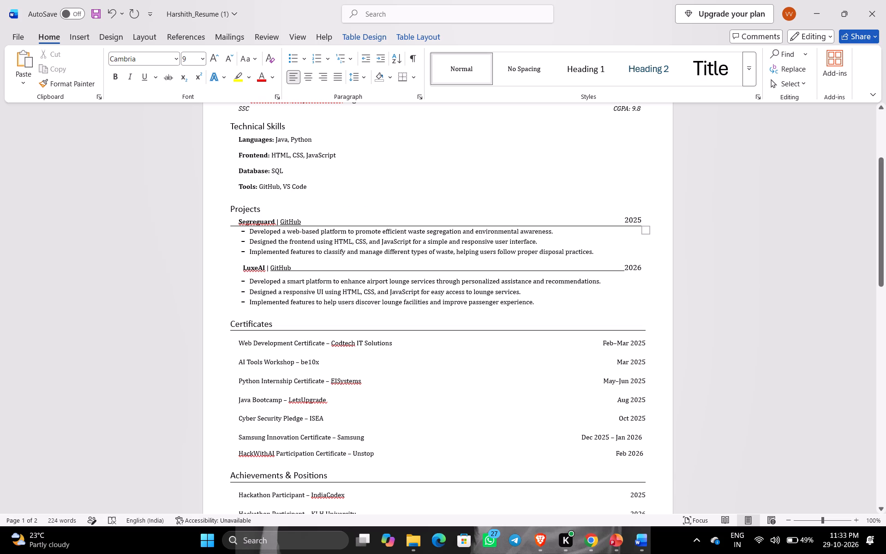
{"action": "left_click", "coordinate": [721, 239]}
Review the Certificates, Achievements & Positions and Coding Profiles sections through to the resume's second page.
{"action": "scroll", "coordinate": [721, 239], "scroll_direction": "down", "scroll_amount": 1}
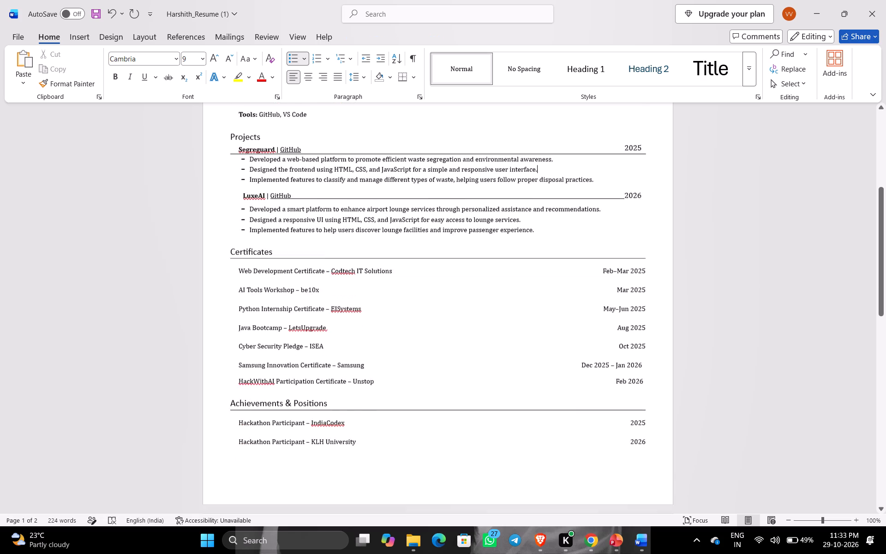
{"action": "scroll", "coordinate": [721, 239], "scroll_direction": "down", "scroll_amount": 2}
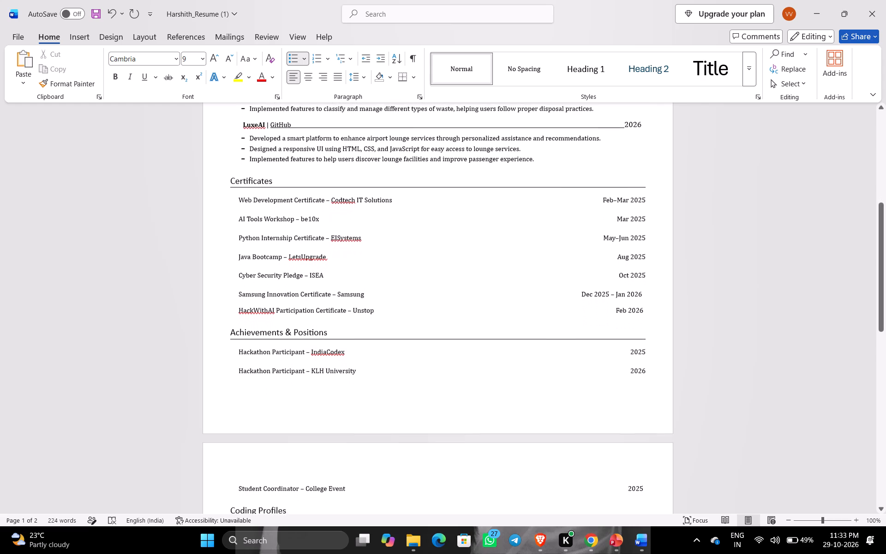
{"action": "scroll", "coordinate": [721, 239], "scroll_direction": "down", "scroll_amount": 2}
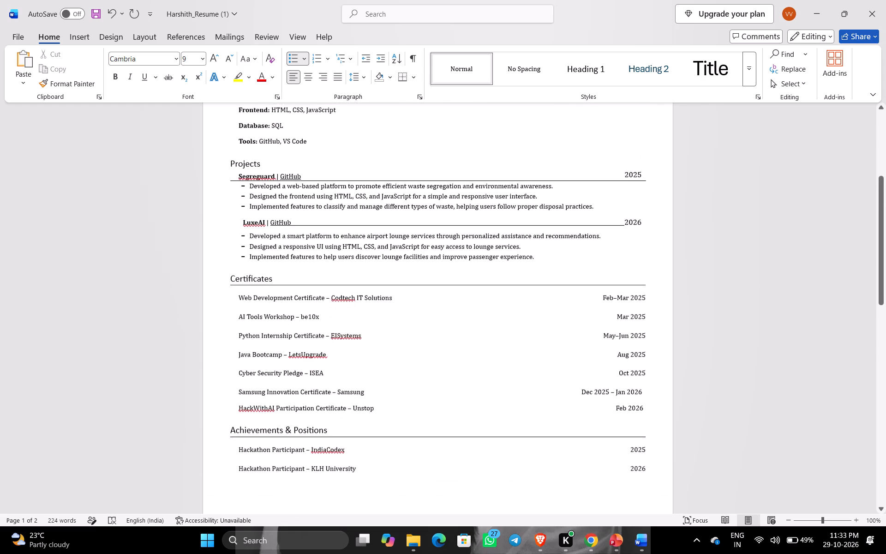
{"action": "scroll", "coordinate": [721, 239], "scroll_direction": "down", "scroll_amount": 2}
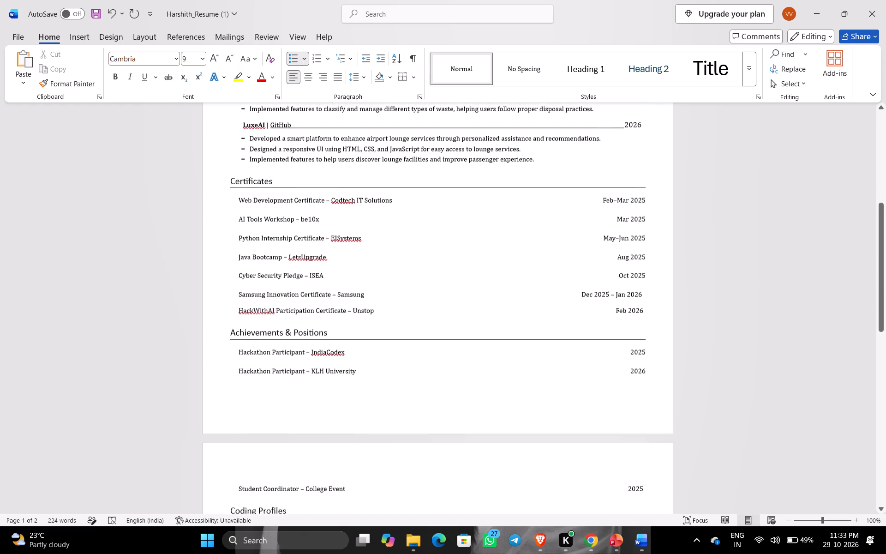
{"action": "scroll", "coordinate": [721, 239], "scroll_direction": "down", "scroll_amount": 1}
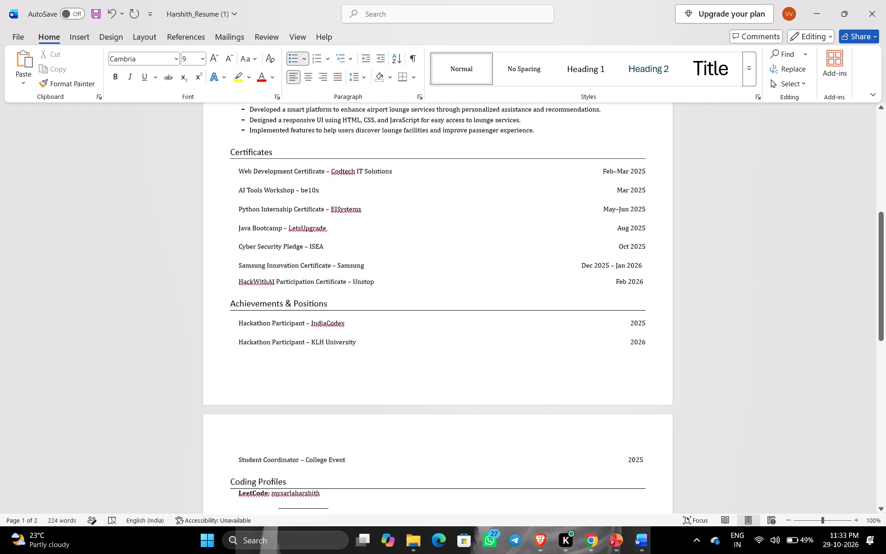
{"action": "scroll", "coordinate": [721, 239], "scroll_direction": "down", "scroll_amount": 1}
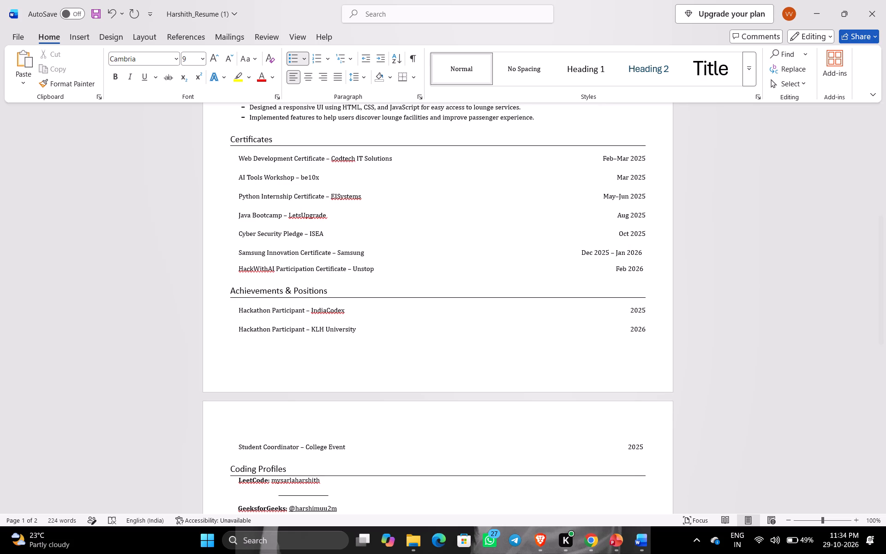
{"action": "scroll", "coordinate": [441, 256], "scroll_direction": "down", "scroll_amount": 1}
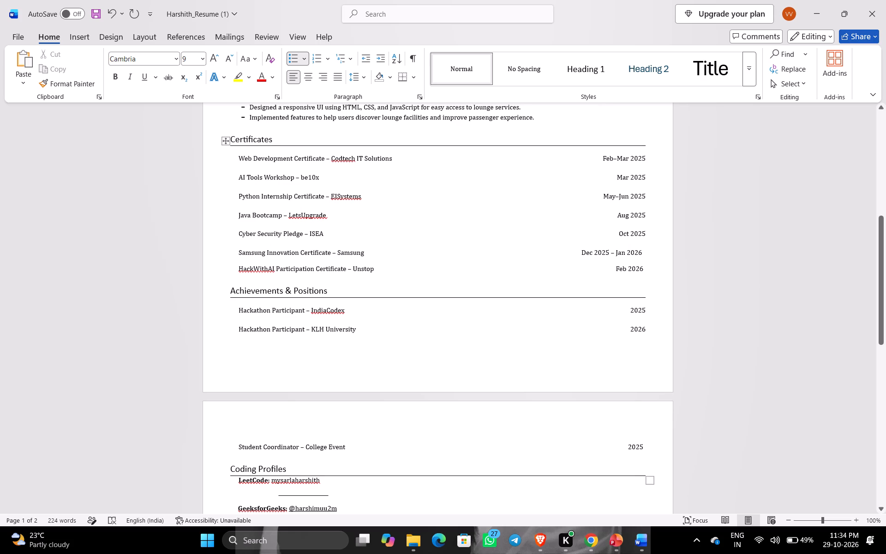
{"action": "scroll", "coordinate": [441, 256], "scroll_direction": "down", "scroll_amount": 2}
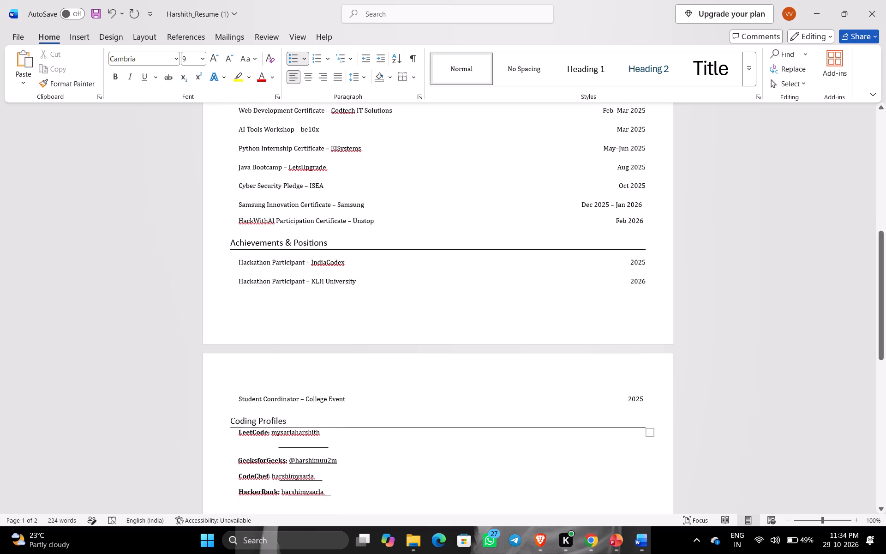
{"action": "scroll", "coordinate": [441, 256], "scroll_direction": "right", "scroll_amount": 3}
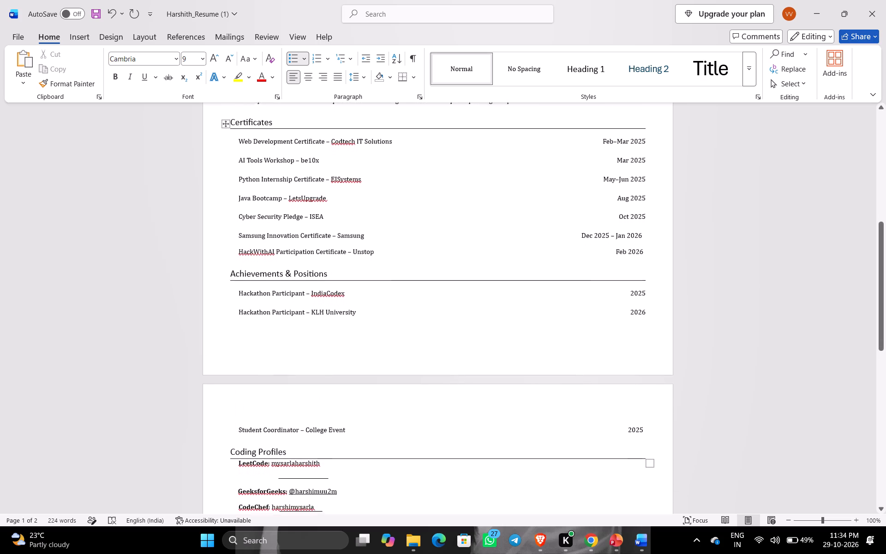
{"action": "scroll", "coordinate": [441, 256], "scroll_direction": "right", "scroll_amount": 1}
{"action": "scroll", "coordinate": [441, 256], "scroll_direction": "down", "scroll_amount": 1}
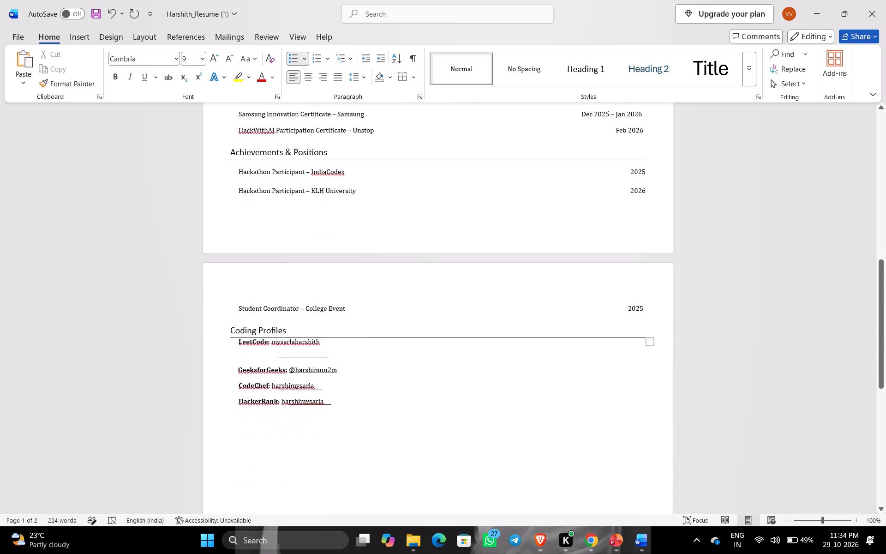
{"action": "scroll", "coordinate": [441, 256], "scroll_direction": "down", "scroll_amount": 1}
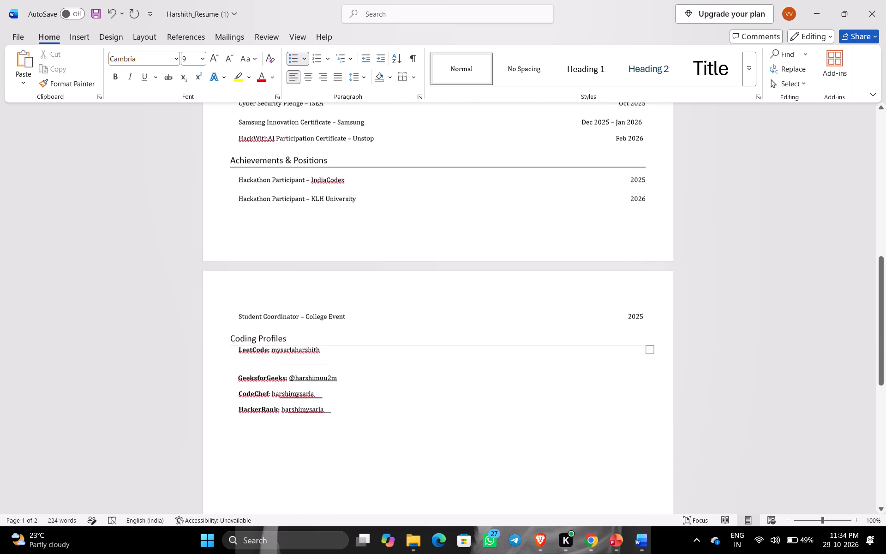
{"action": "scroll", "coordinate": [441, 256], "scroll_direction": "down", "scroll_amount": 1}
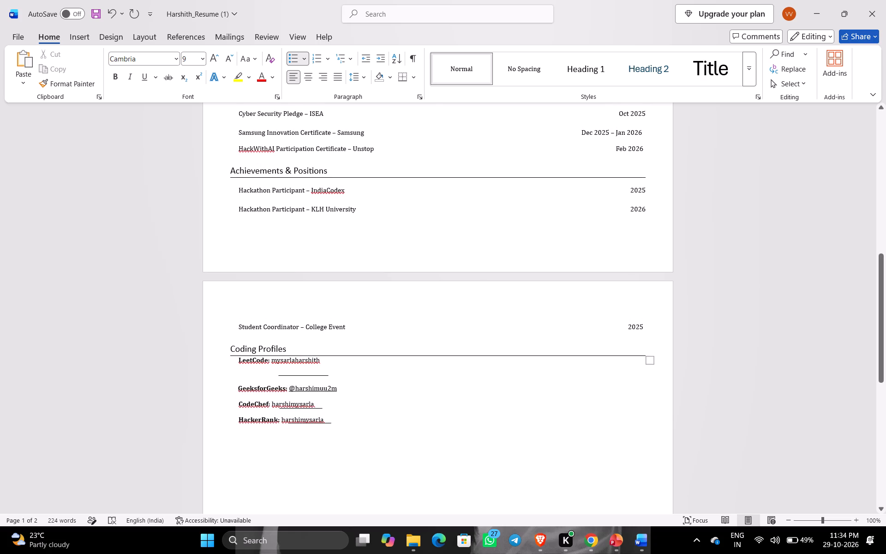
{"action": "scroll", "coordinate": [441, 256], "scroll_direction": "right", "scroll_amount": 3}
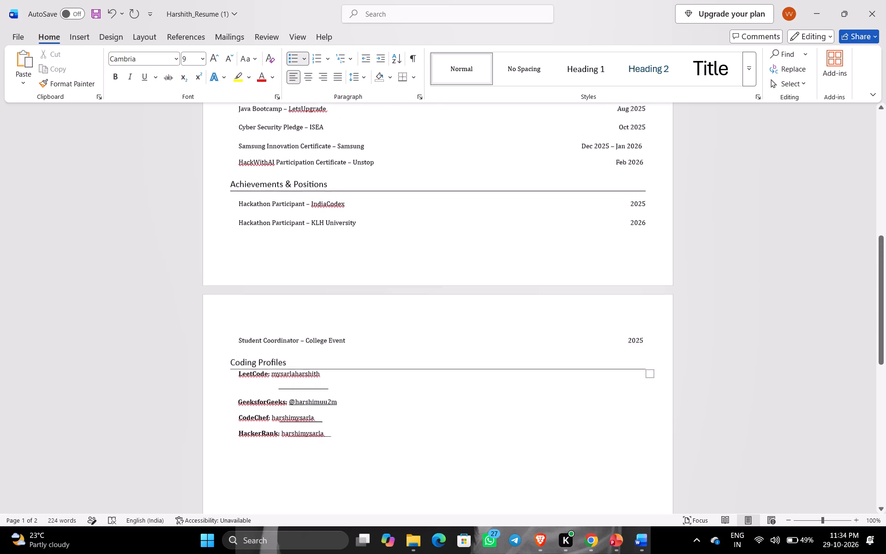
{"action": "scroll", "coordinate": [441, 256], "scroll_direction": "right", "scroll_amount": 2}
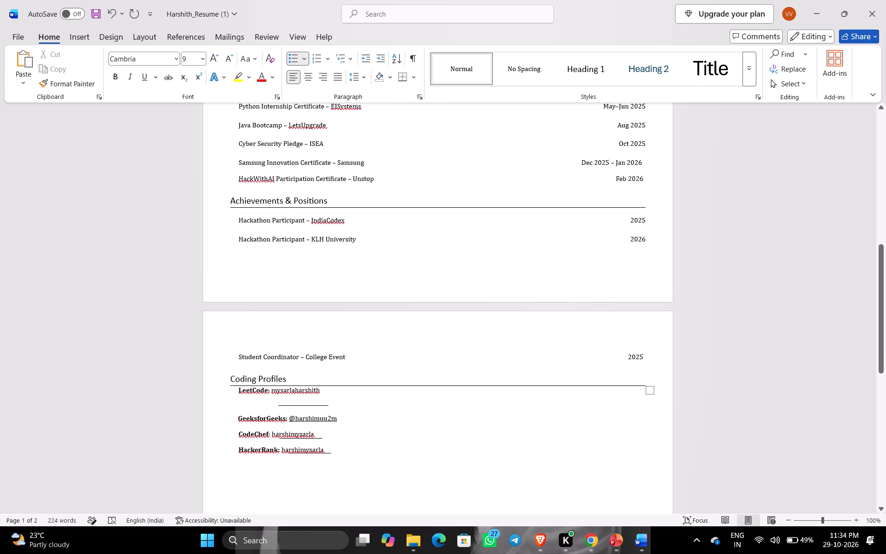
{"action": "scroll", "coordinate": [441, 256], "scroll_direction": "right", "scroll_amount": 1}
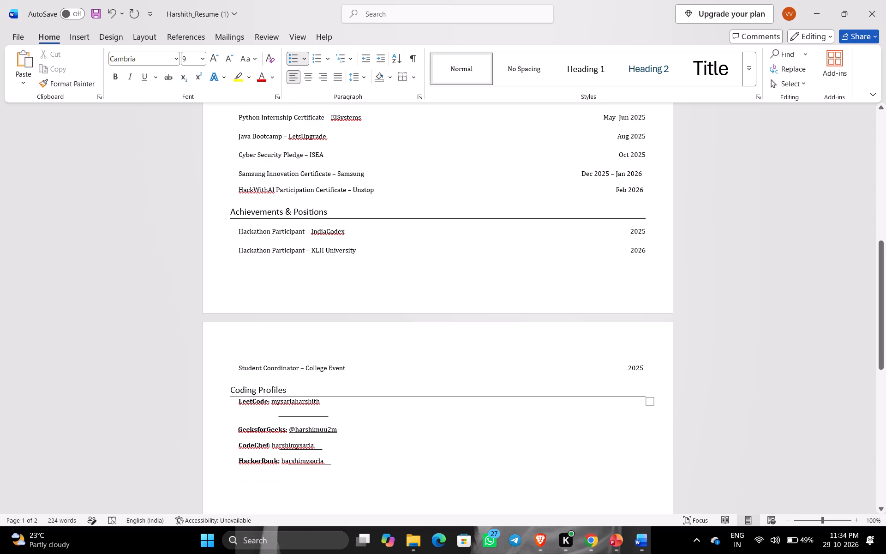
{"action": "scroll", "coordinate": [441, 256], "scroll_direction": "down", "scroll_amount": 2}
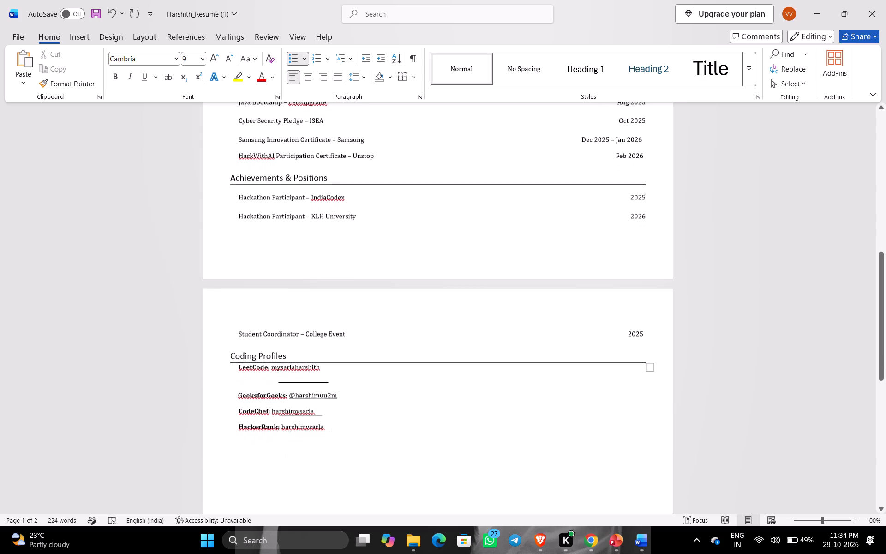
{"action": "scroll", "coordinate": [441, 256], "scroll_direction": "down", "scroll_amount": 1}
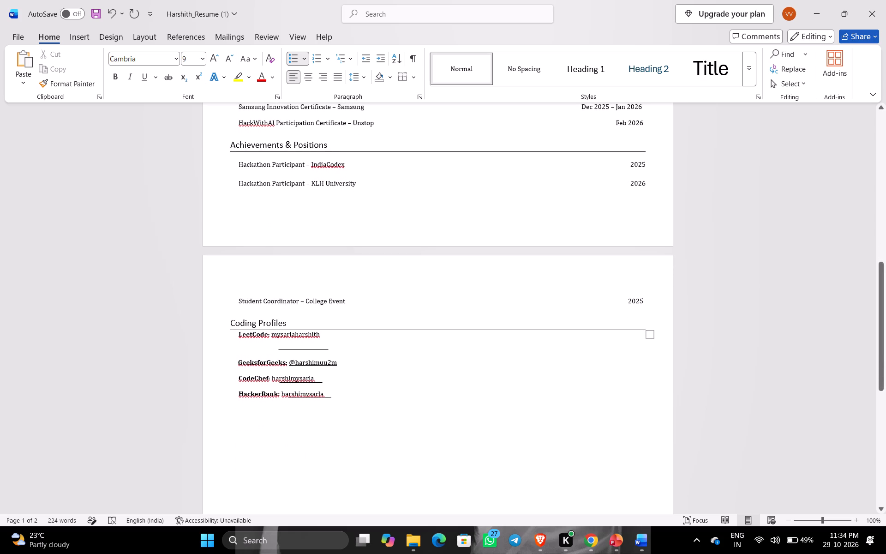
{"action": "scroll", "coordinate": [441, 256], "scroll_direction": "down", "scroll_amount": 4}
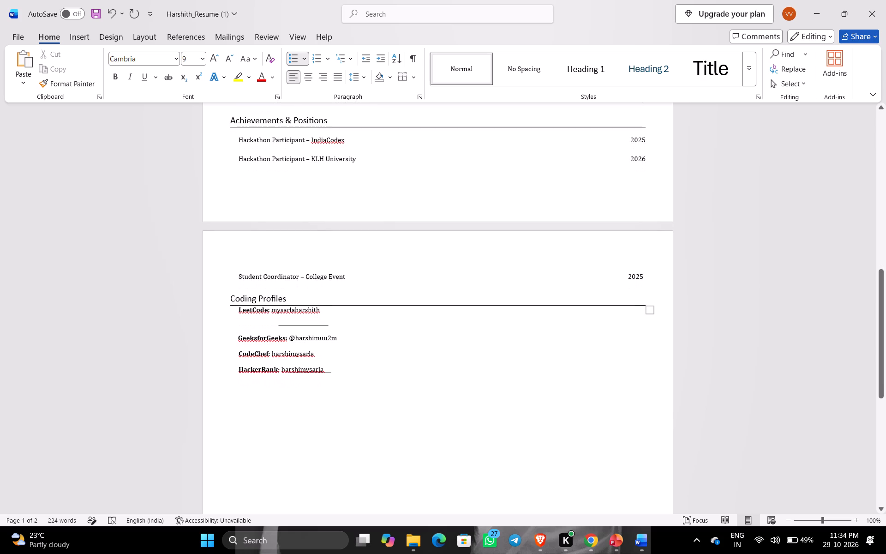
{"action": "scroll", "coordinate": [441, 256], "scroll_direction": "down", "scroll_amount": 1}
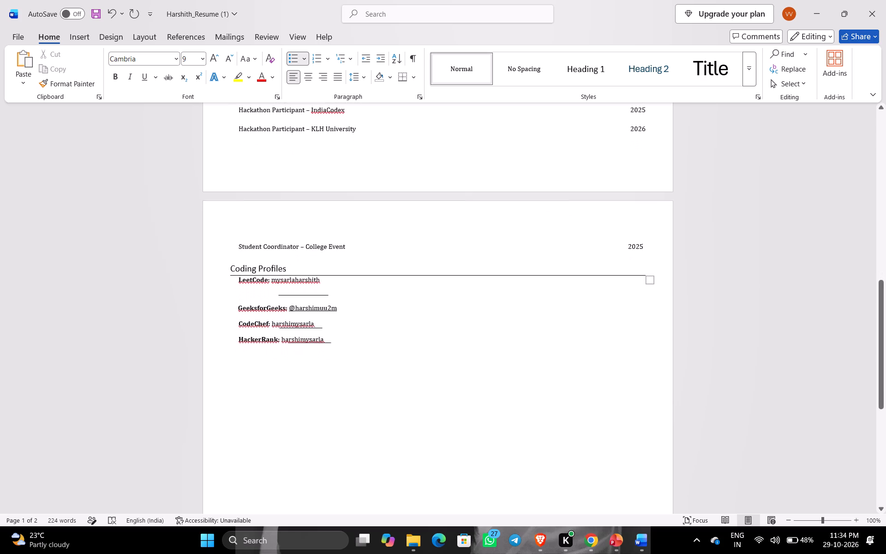
{"action": "scroll", "coordinate": [441, 256], "scroll_direction": "down", "scroll_amount": 3}
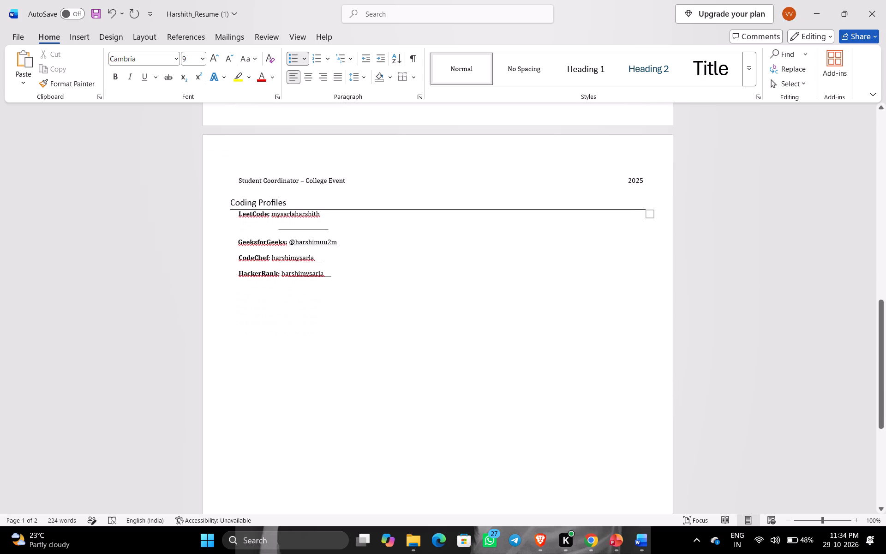
{"action": "left_click", "coordinate": [441, 256]}
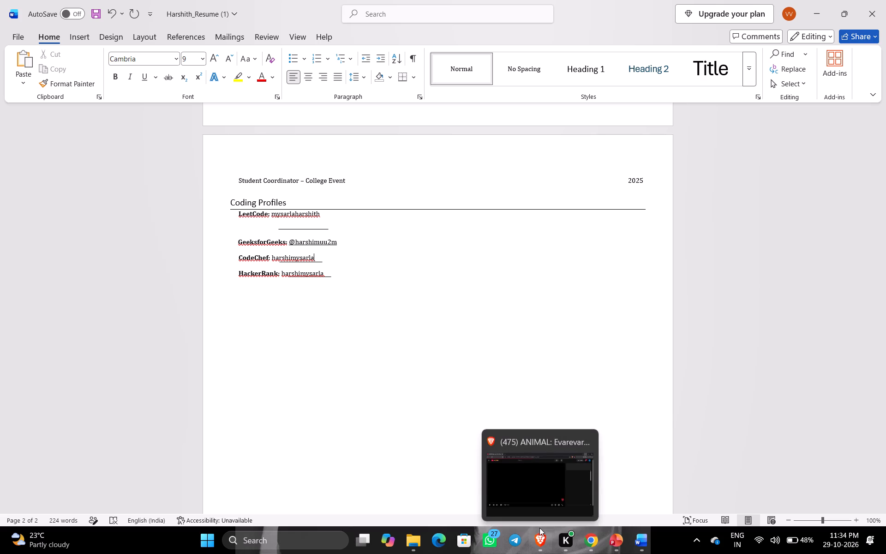
Switch to File Explorer and browse the C: drive, checking the SOFTWARES, Program Files and Users folders.
{"action": "left_click", "coordinate": [411, 541]}
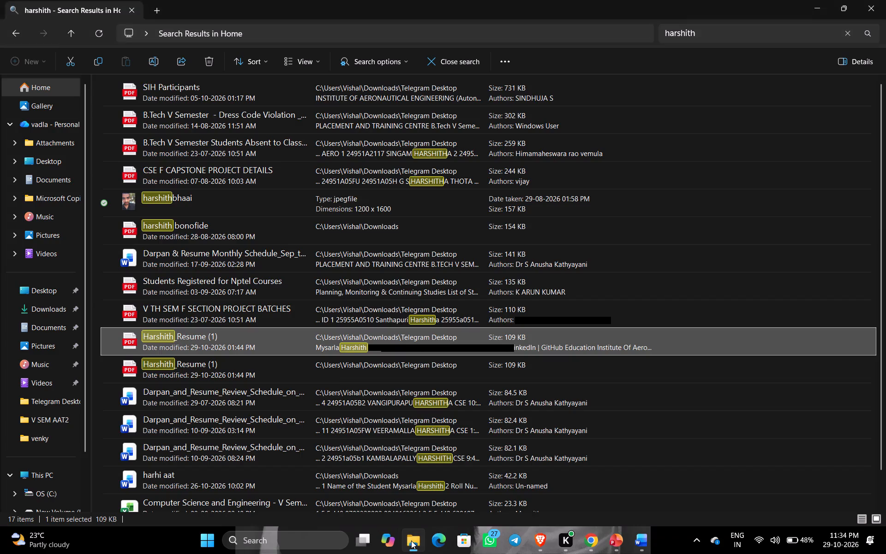
{"action": "left_click", "coordinate": [40, 88]}
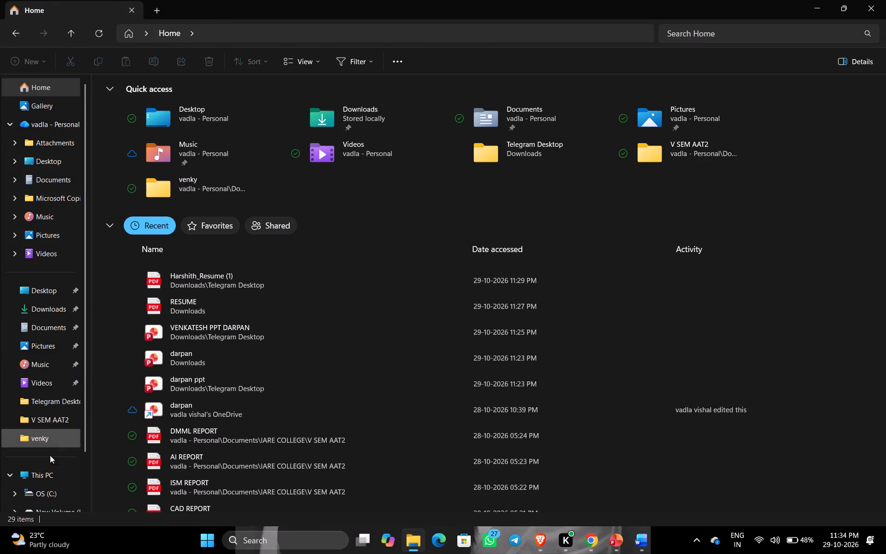
{"action": "left_click", "coordinate": [43, 492]}
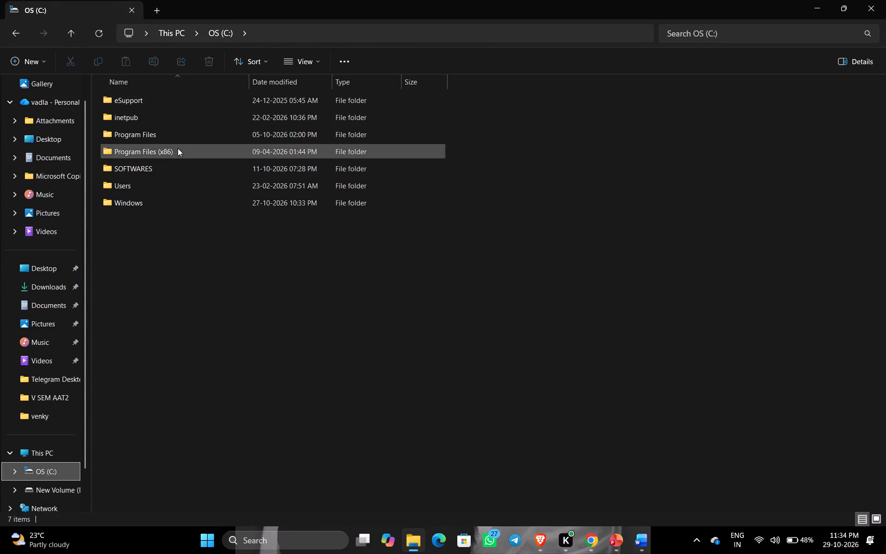
{"action": "double_click", "coordinate": [174, 166]}
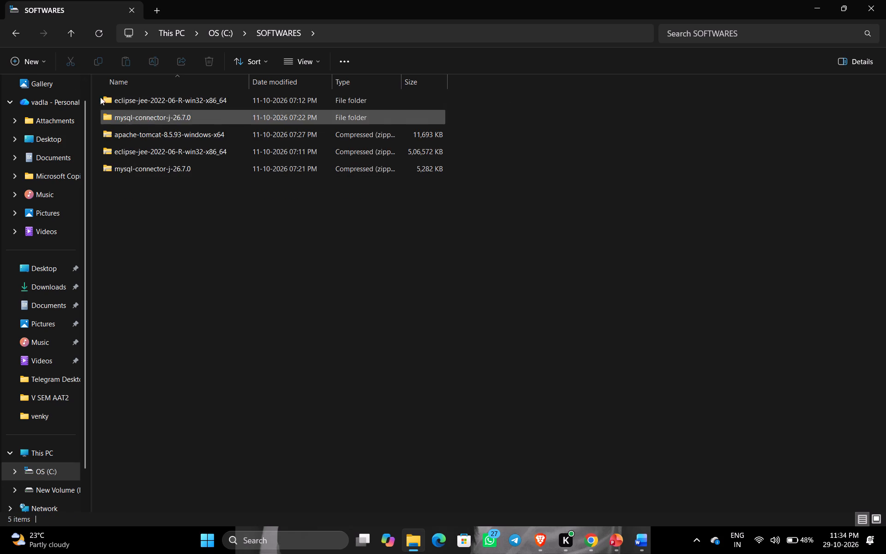
{"action": "left_click", "coordinate": [17, 31]}
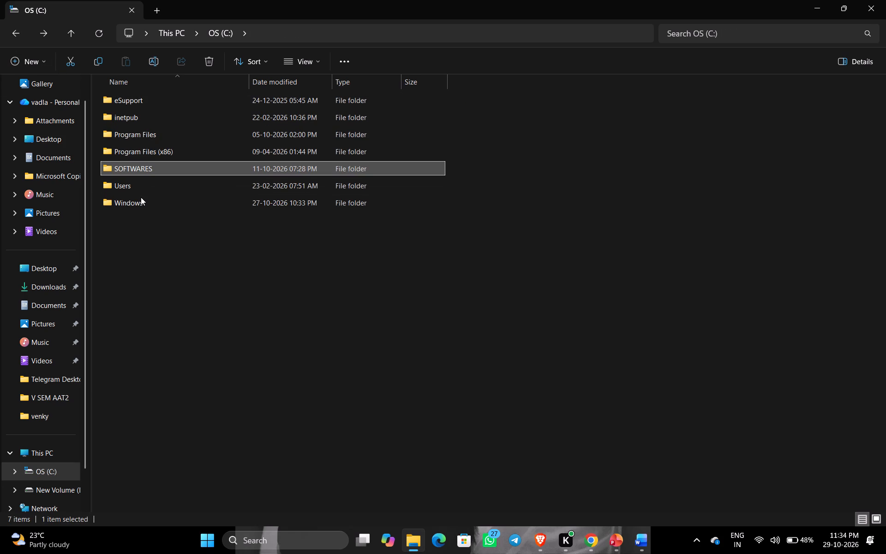
{"action": "double_click", "coordinate": [145, 136]}
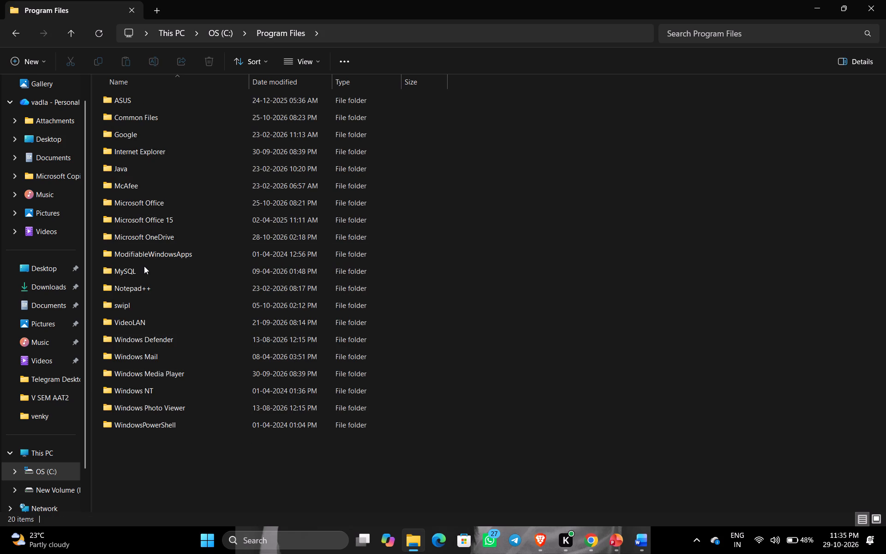
{"action": "left_click", "coordinate": [13, 36]}
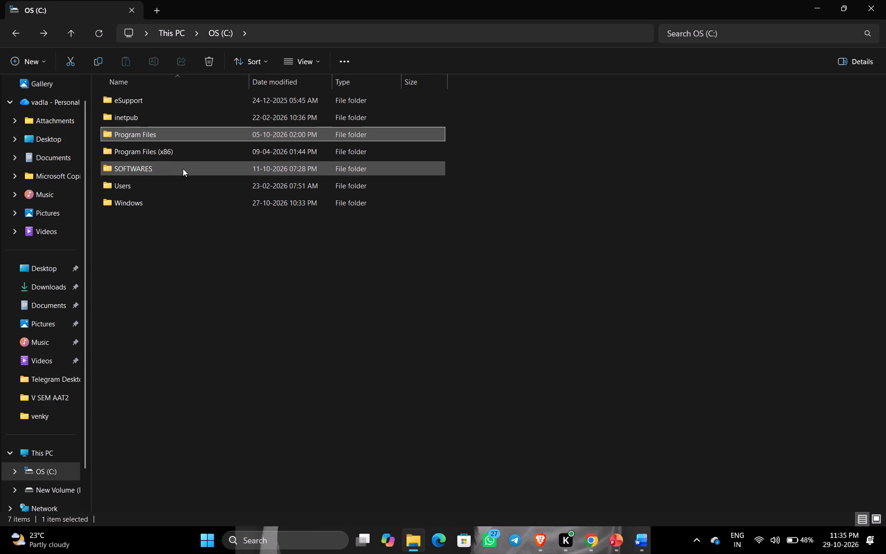
{"action": "double_click", "coordinate": [176, 189]}
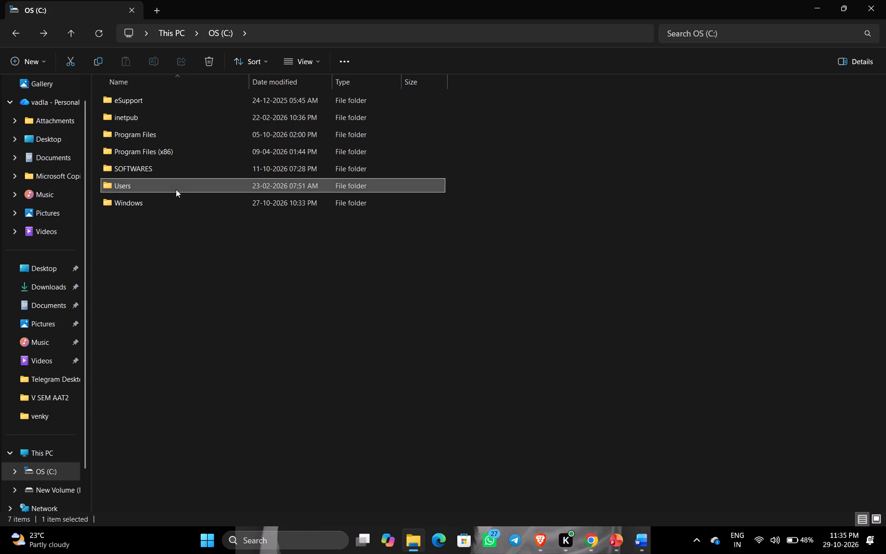
{"action": "left_click", "coordinate": [15, 32]}
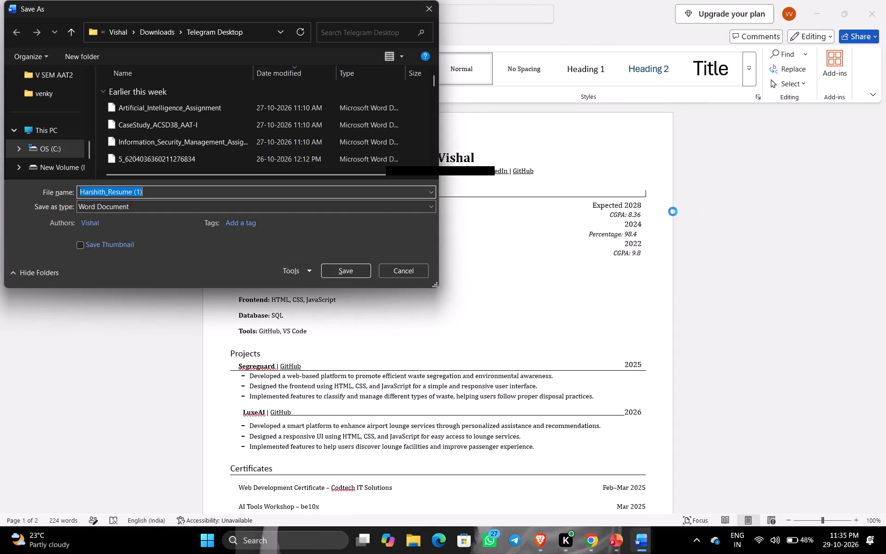
Save the resume as a Word document named Vishal Resume in the Telegram Desktop folder and close it.
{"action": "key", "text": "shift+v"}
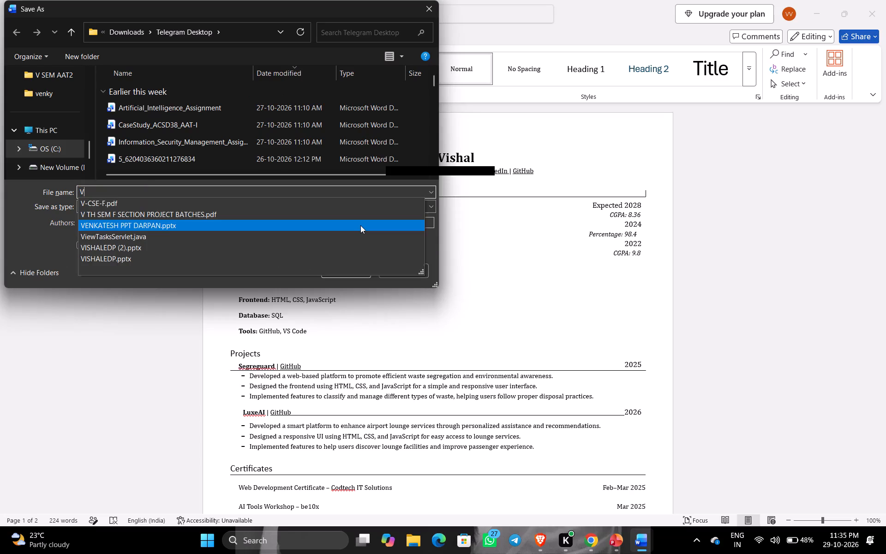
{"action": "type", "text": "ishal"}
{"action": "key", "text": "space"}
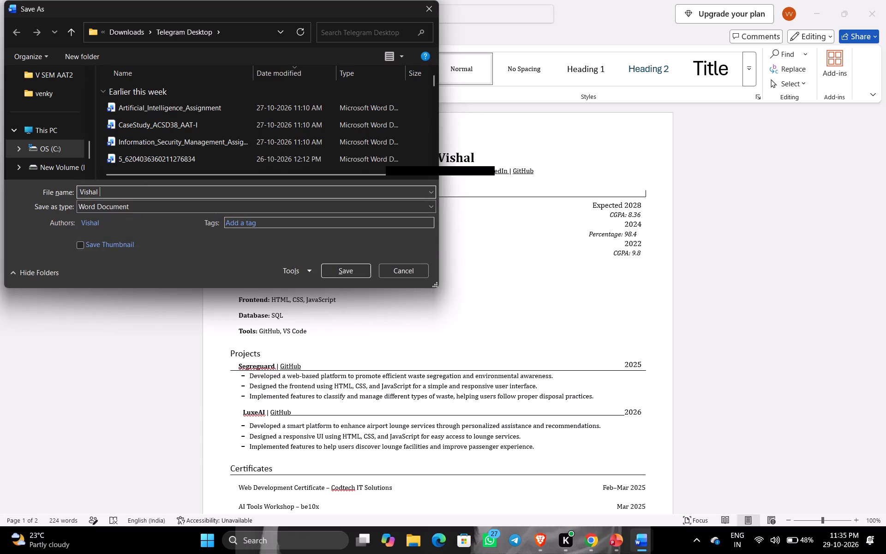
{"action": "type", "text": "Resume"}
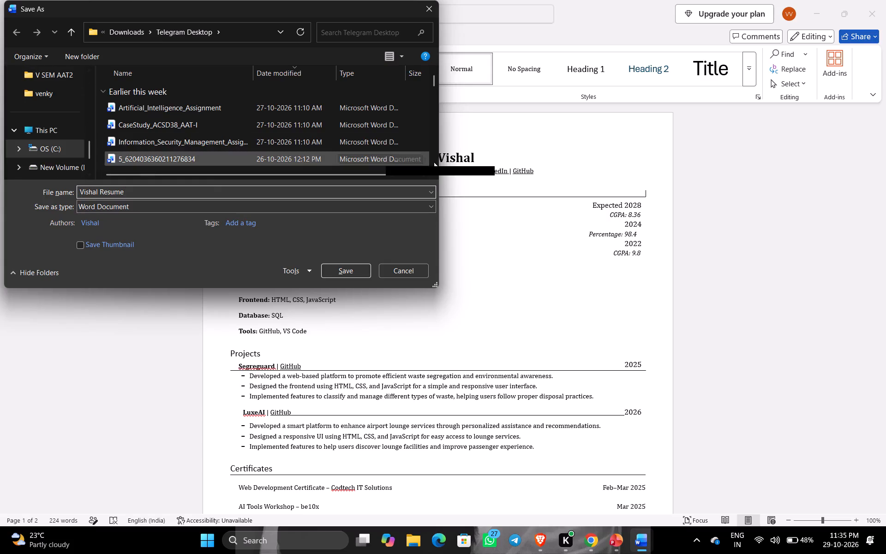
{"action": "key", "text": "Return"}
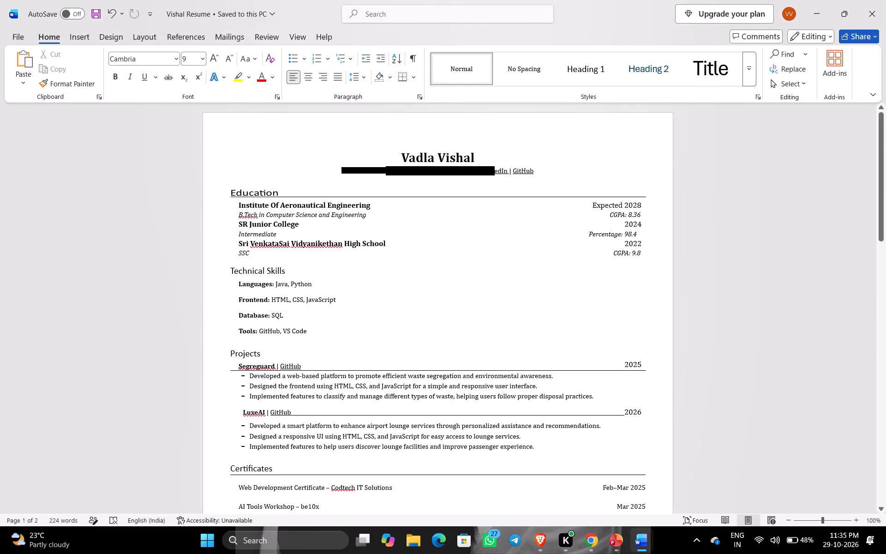
{"action": "left_click", "coordinate": [885, 0]}
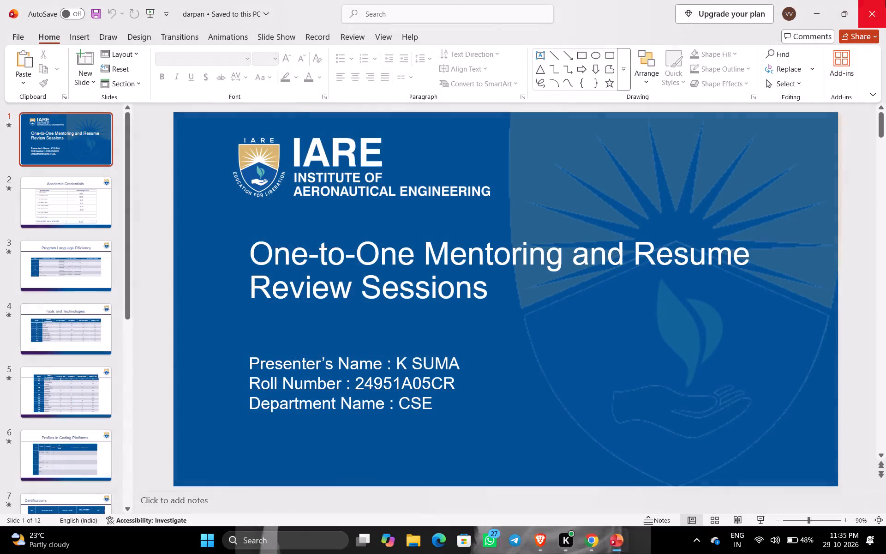
In the darpan presentation in PowerPoint, move from the title slide to the Academic Credentials slide to examine it.
{"action": "left_click", "coordinate": [500, 340]}
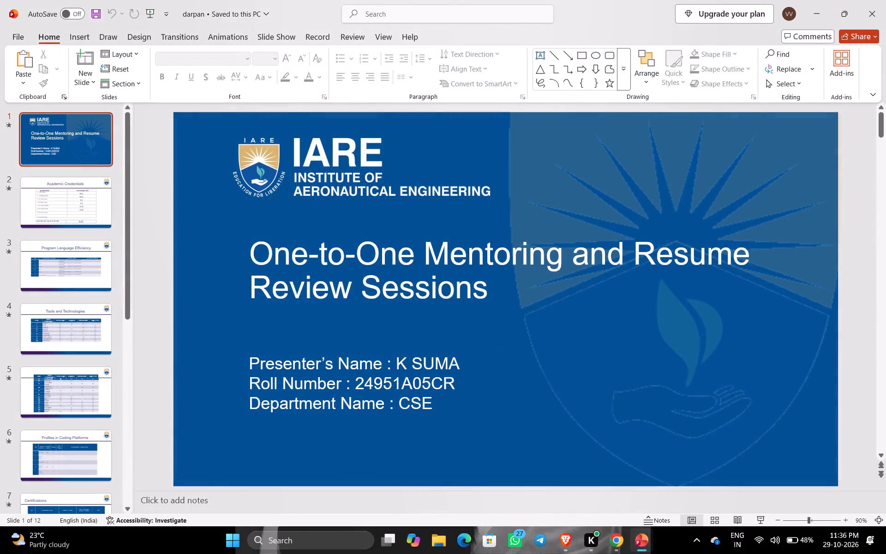
{"action": "left_click", "coordinate": [843, 225]}
{"action": "key", "text": "Down"}
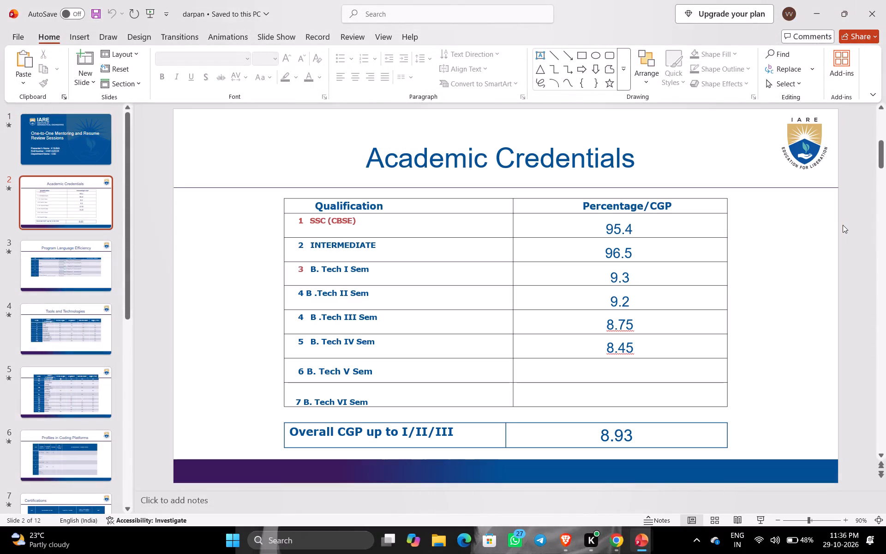
Review the darpan presentation in PowerPoint from the Academic Credentials slide through Threats, then back to the Weakness slide.
{"action": "key", "text": "Down"}
{"action": "key", "text": "Down"}
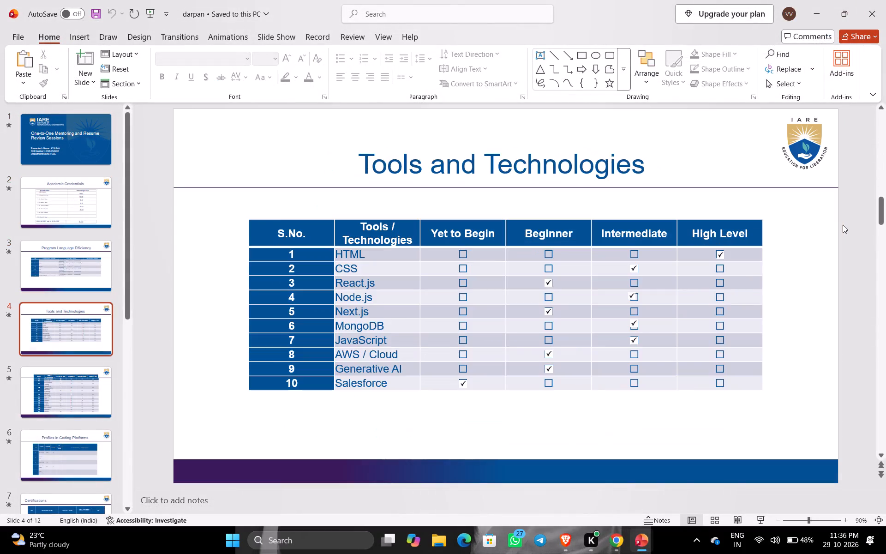
{"action": "key", "text": "Down"}
{"action": "key", "text": "Down"}
{"action": "key", "text": "Down"}
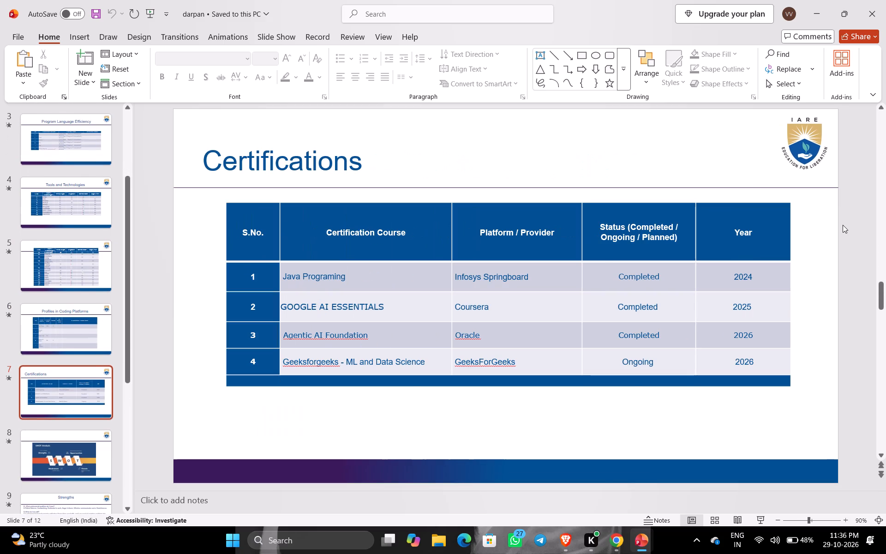
{"action": "key", "text": "Down"}
{"action": "key", "text": "Down"}
{"action": "key", "text": "Down"}
{"action": "key", "text": "Down"}
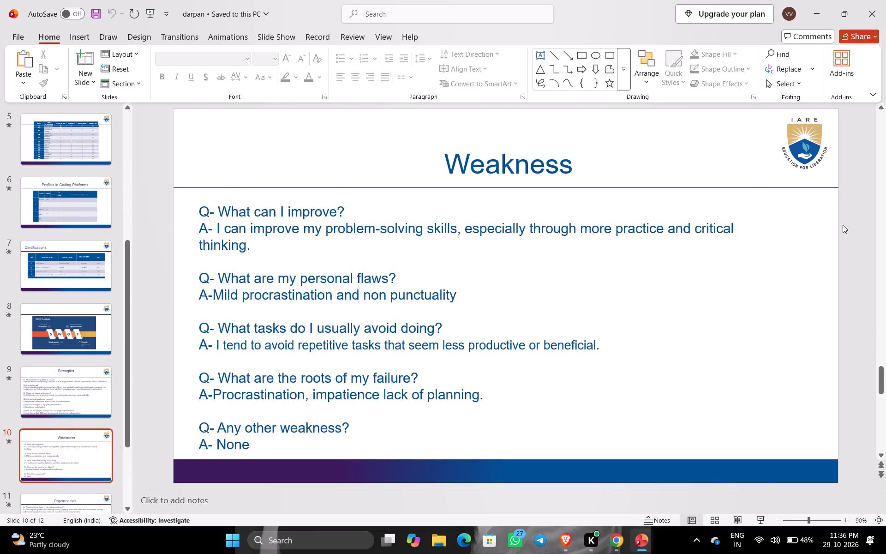
{"action": "key", "text": "Down"}
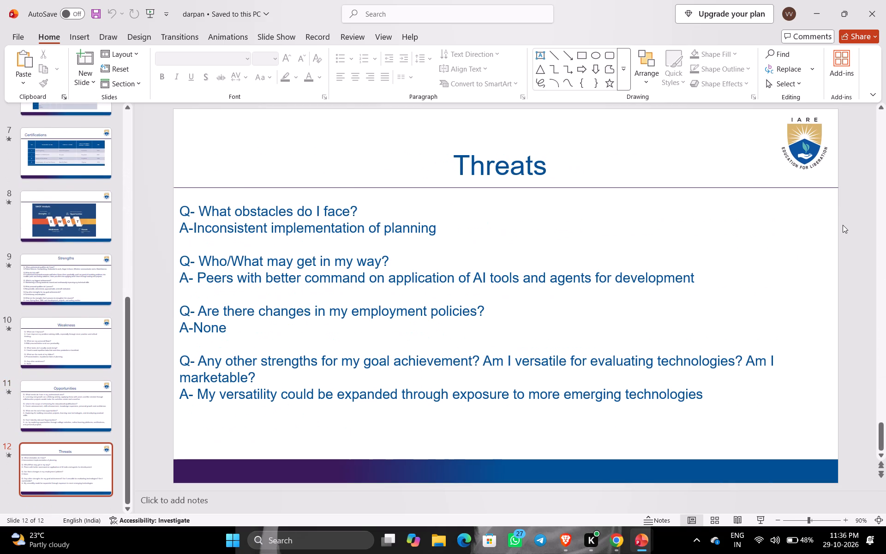
{"action": "key", "text": "Up"}
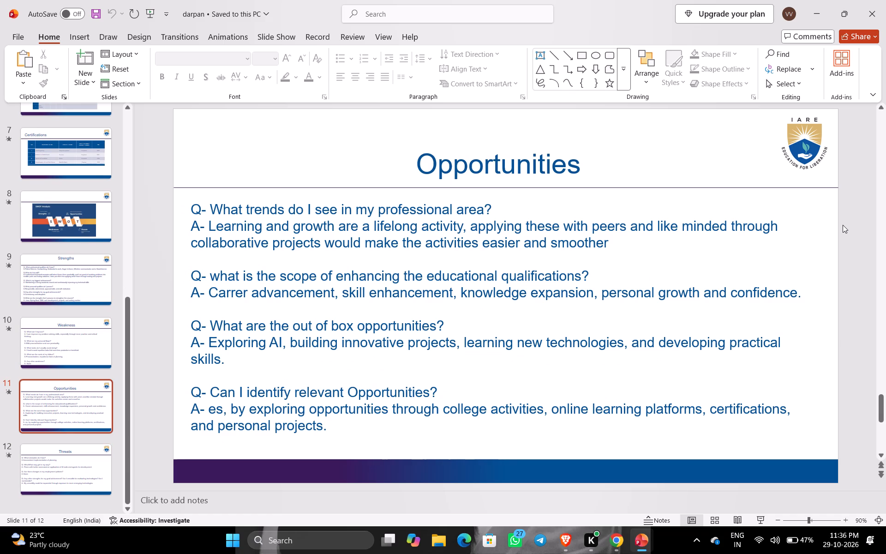
{"action": "key", "text": "Up"}
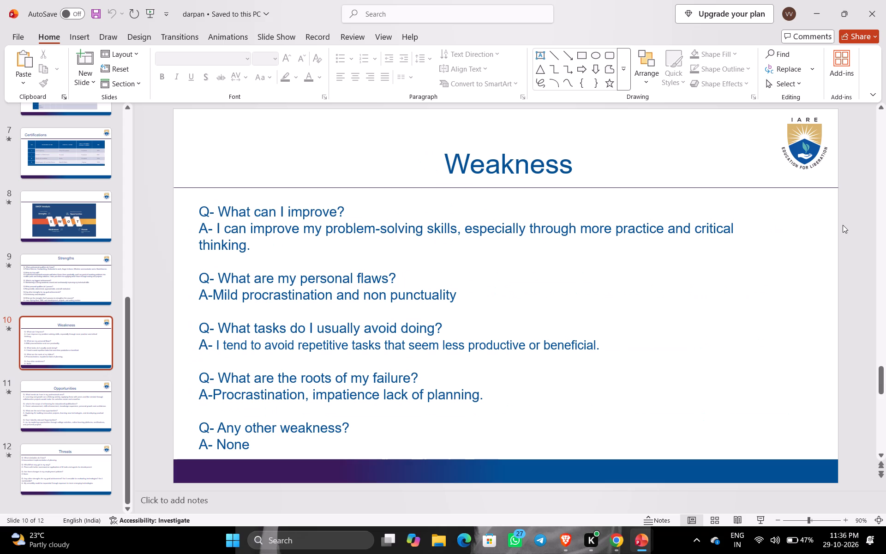